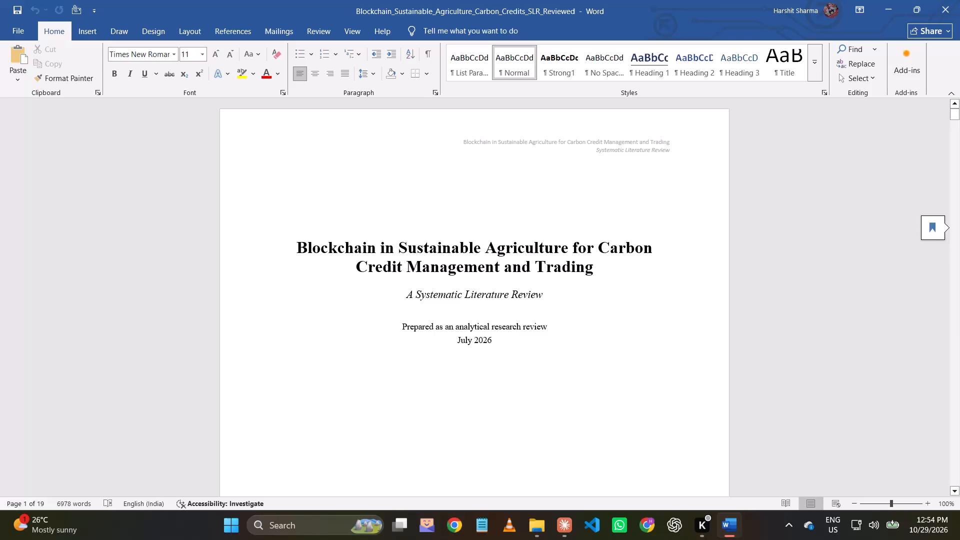
# Switch to Chrome, examine the 28 October Software Engineering 3 C topic list, and return to the attendance calendar.
pyautogui.click(645, 531)
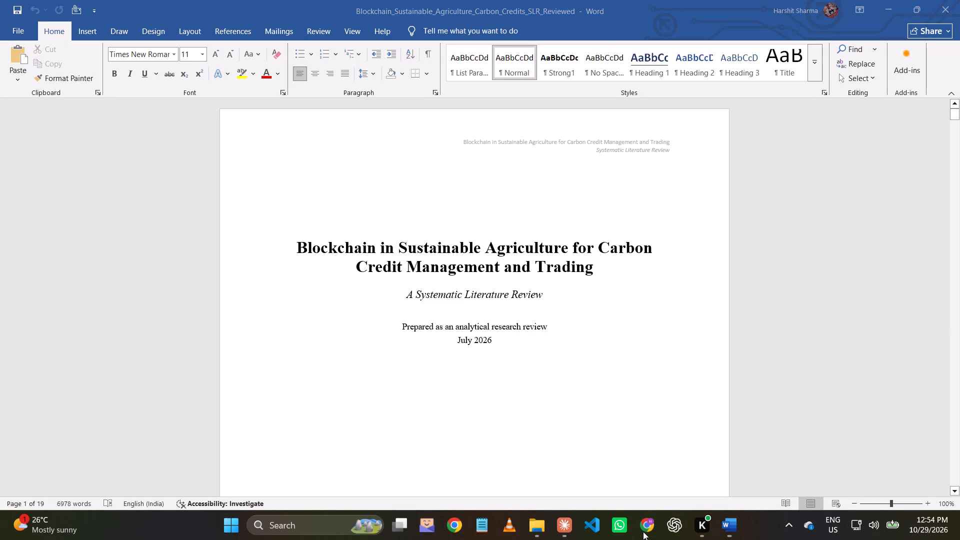
pyautogui.click(44, 8)
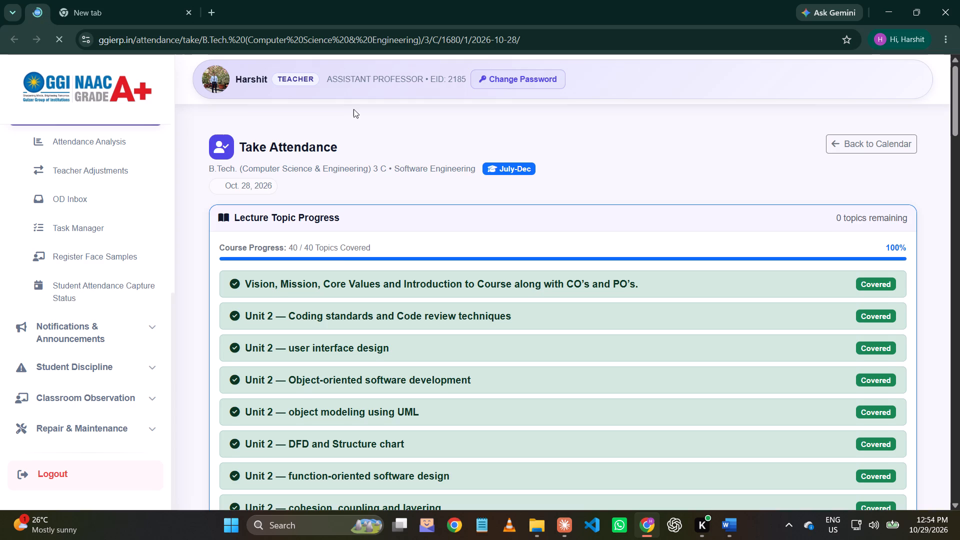
pyautogui.scroll(5, 257, 238)
pyautogui.scroll(-6, 252, 249)
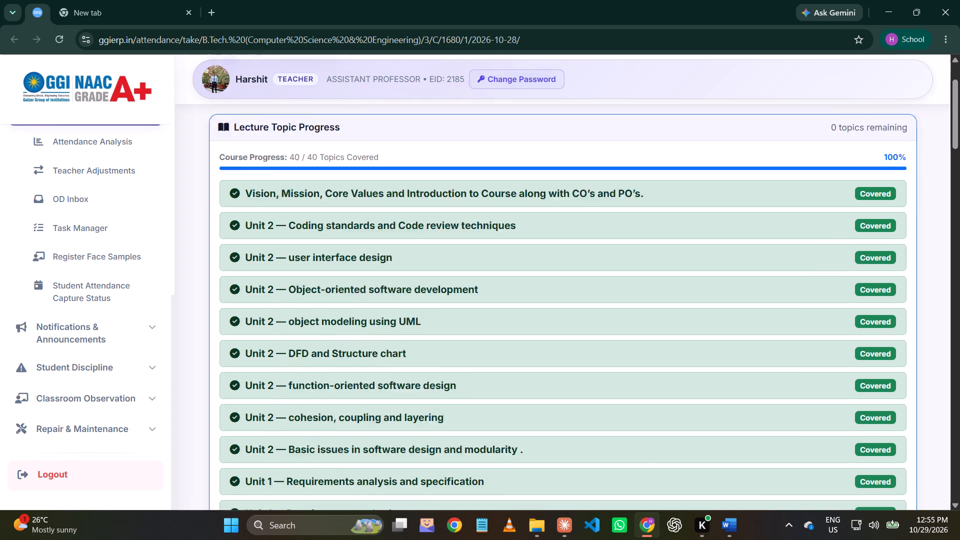
pyautogui.scroll(-14, 252, 249)
pyautogui.scroll(15, 259, 276)
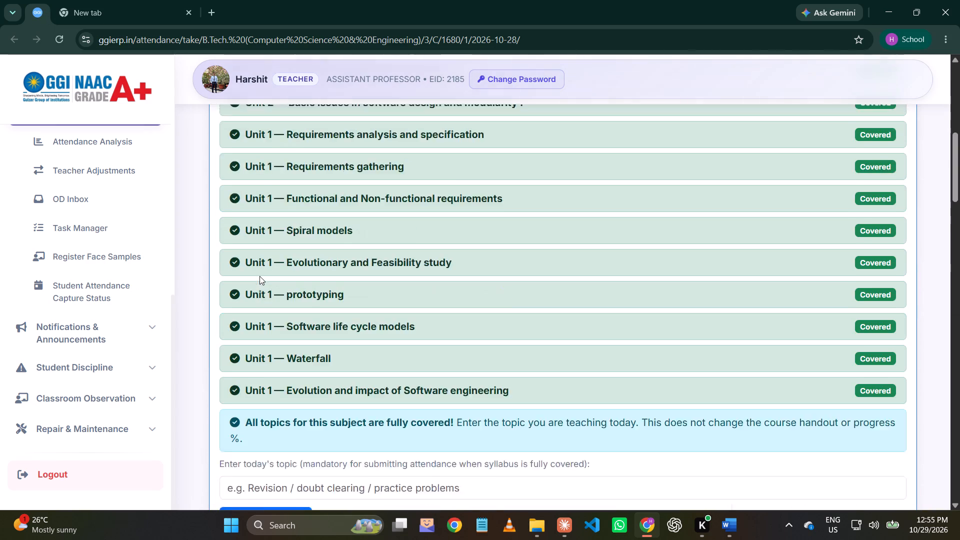
pyautogui.scroll(3, 259, 276)
pyautogui.scroll(-1, 259, 276)
pyautogui.scroll(2, 259, 276)
pyautogui.scroll(6, 713, 169)
pyautogui.click(840, 137)
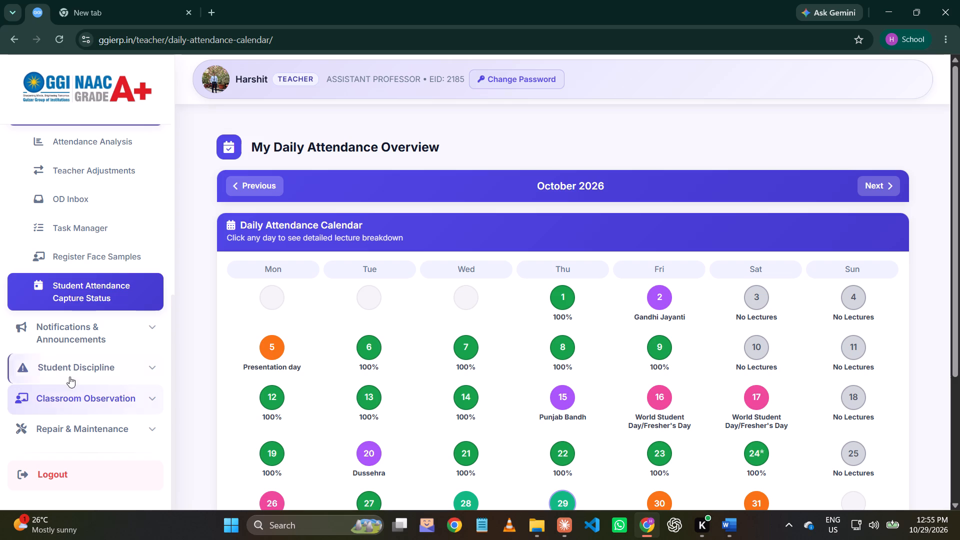
# Check the lecture breakdown for Saturday 24 October 2026 in the attendance calendar.
pyautogui.scroll(-2, 221, 411)
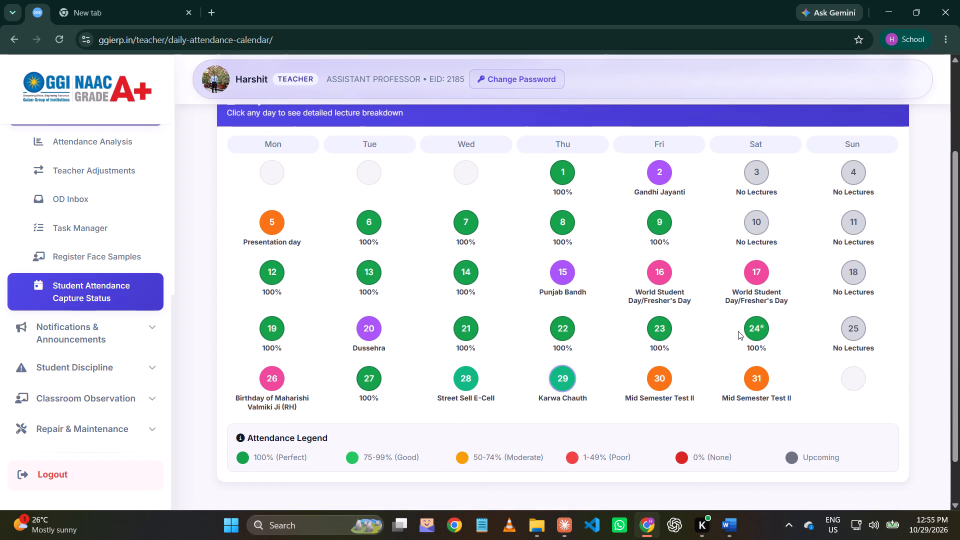
pyautogui.click(758, 327)
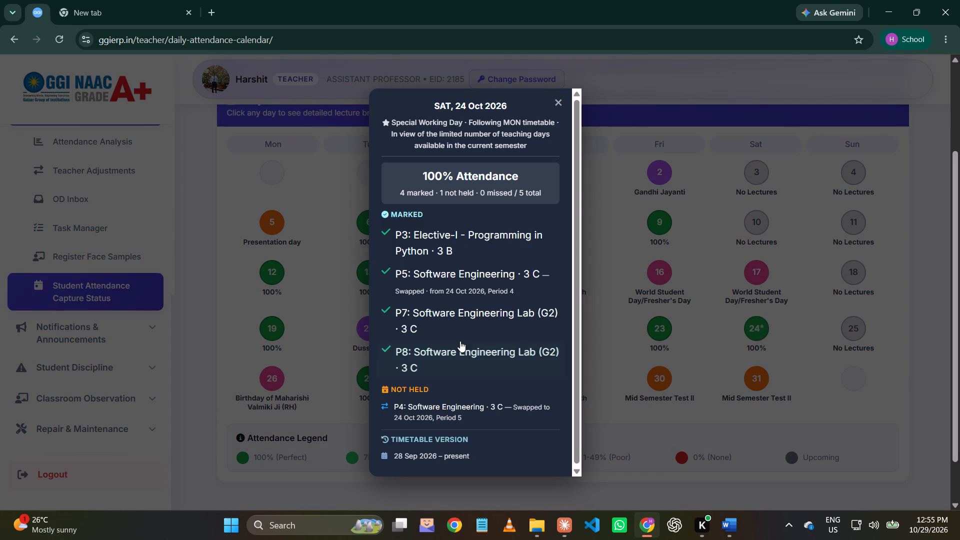
pyautogui.click(731, 331)
# Review the 23 October attendance list for Programming in Python Lab group G1, 3 B, and return to the calendar.
pyautogui.click(662, 331)
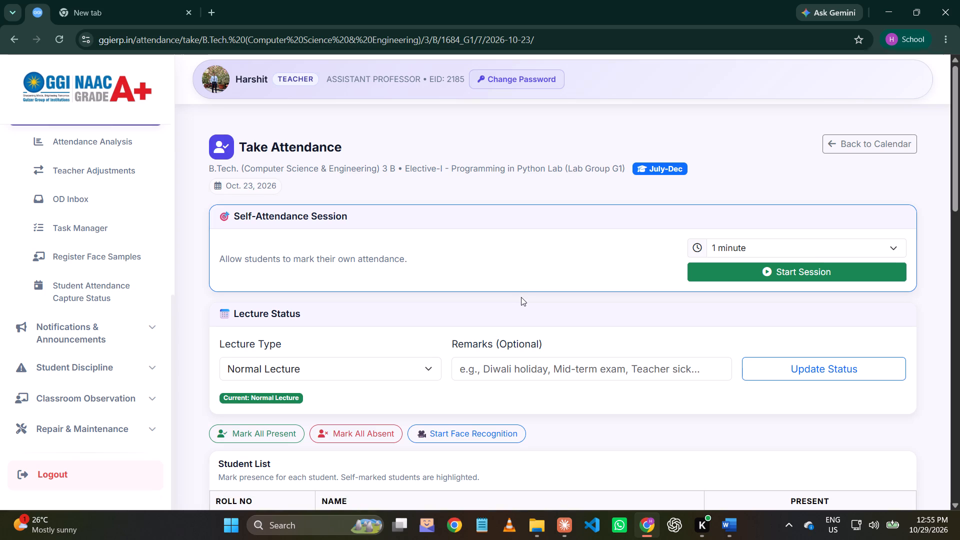
pyautogui.scroll(-16, 521, 301)
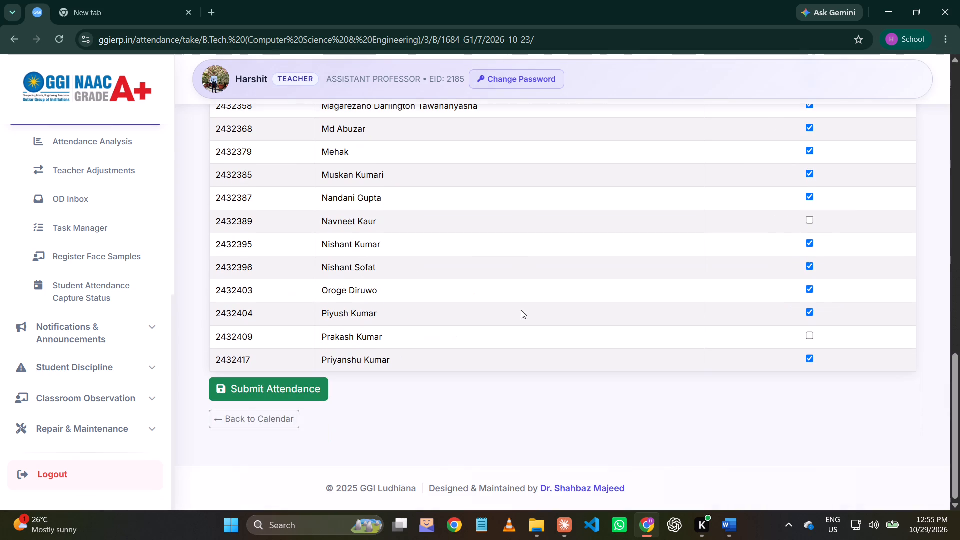
pyautogui.scroll(1, 521, 310)
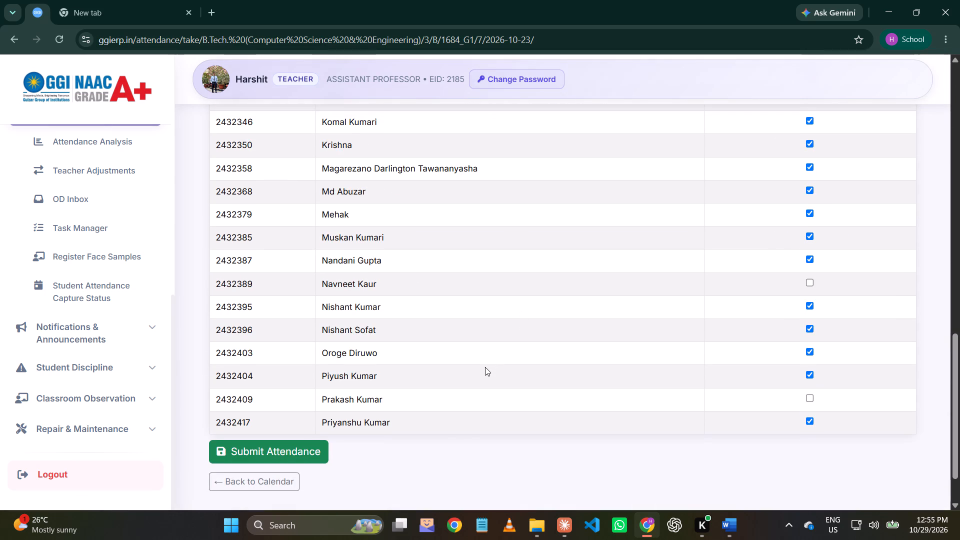
pyautogui.scroll(4, 485, 368)
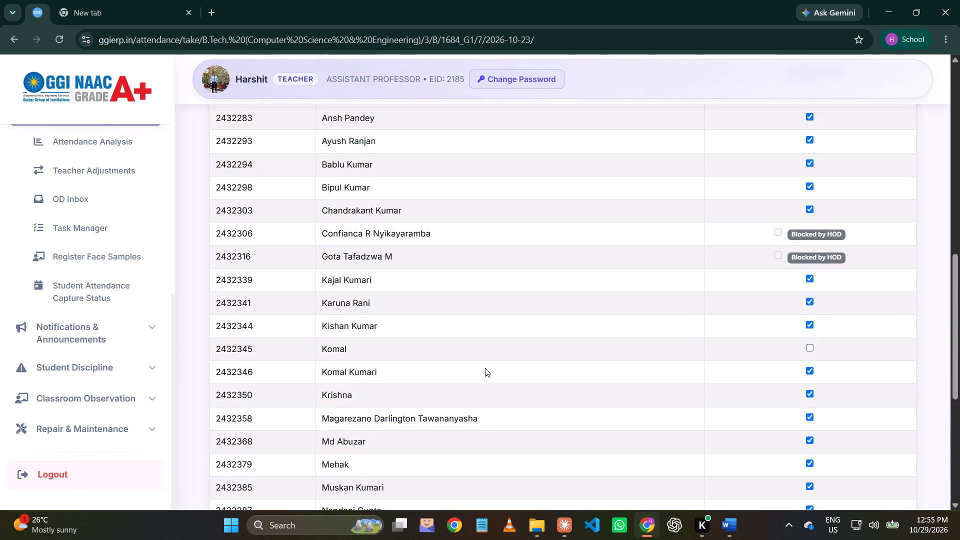
pyautogui.scroll(-1, 485, 368)
pyautogui.scroll(3, 485, 368)
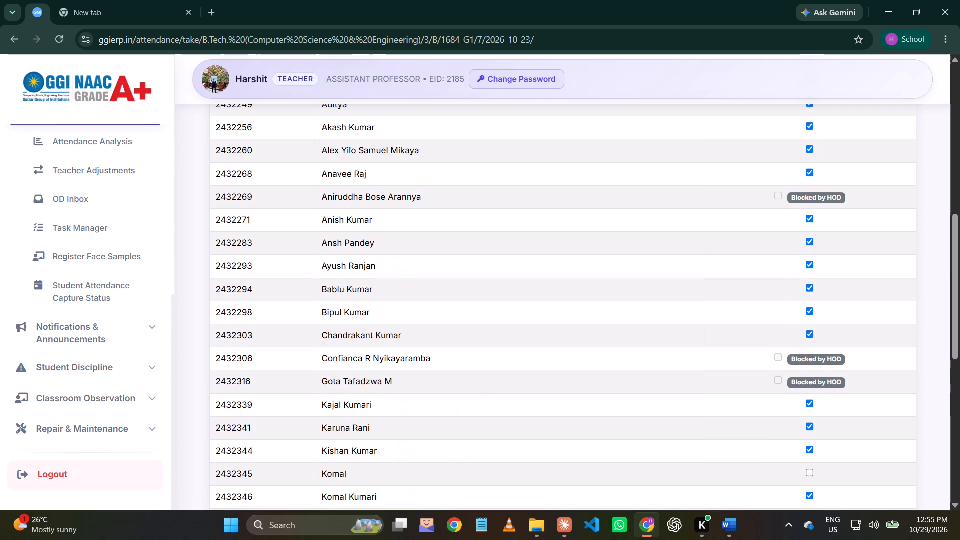
pyautogui.scroll(9, 758, 217)
pyautogui.click(855, 145)
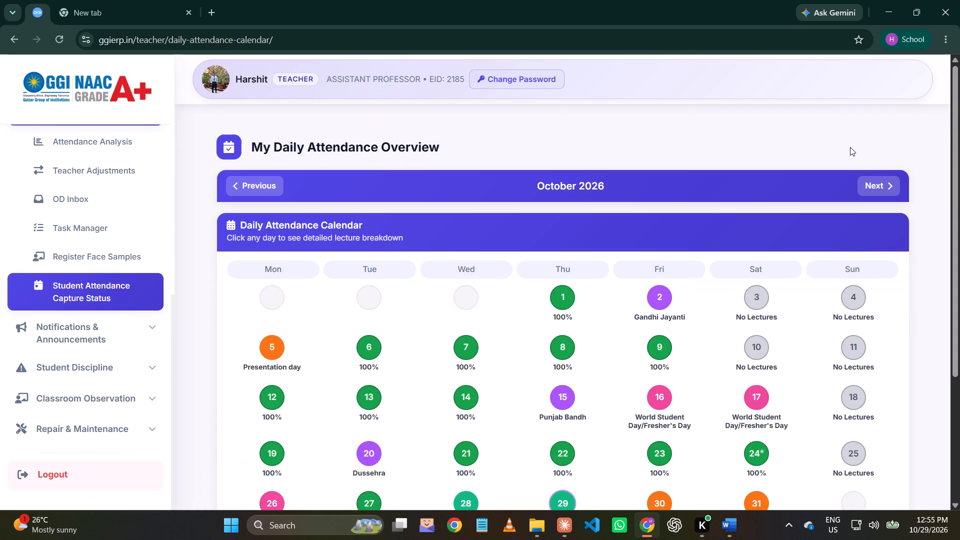
# Review the 21 October P3 attendance list for Elective-I - Programming in Python, 3 B, and return to the calendar.
pyautogui.scroll(-1, 839, 148)
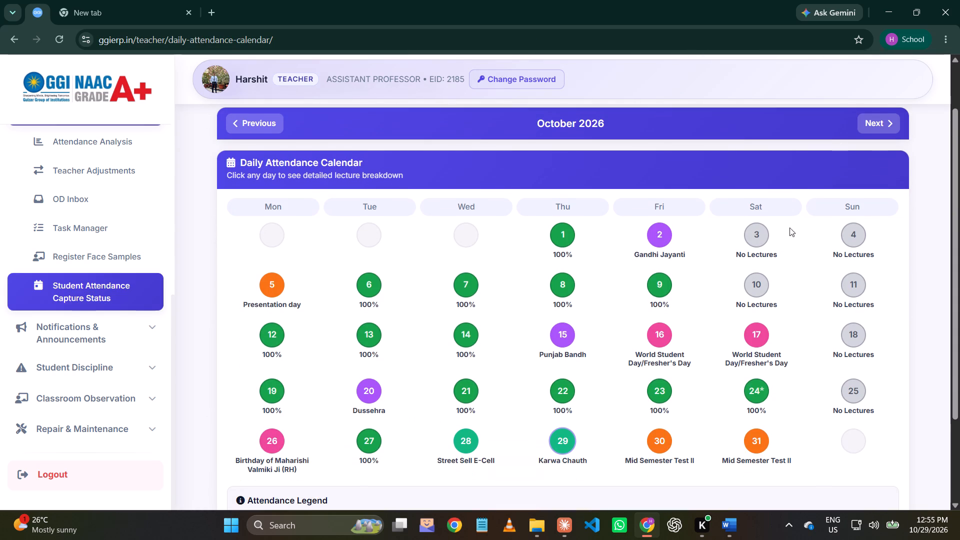
pyautogui.click(459, 398)
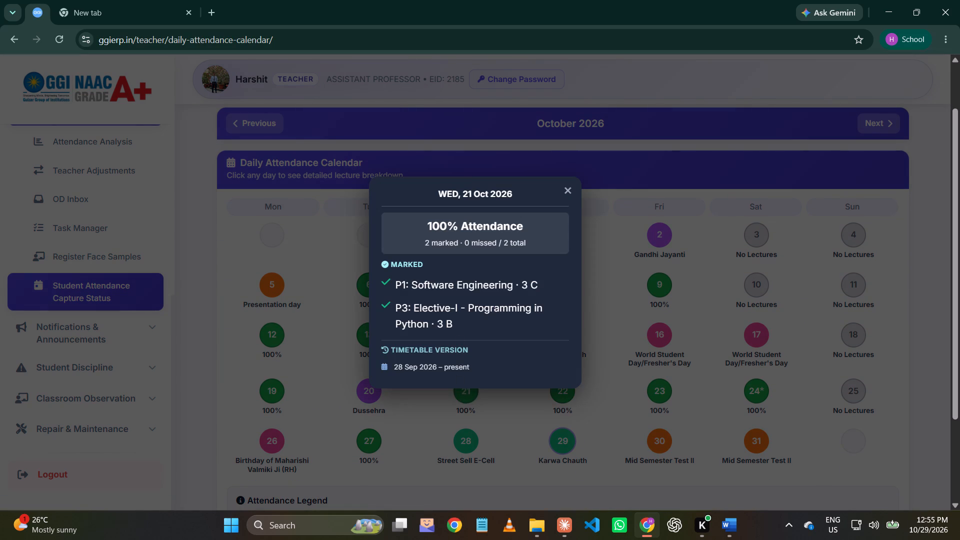
pyautogui.click(474, 312)
pyautogui.scroll(-9, 469, 387)
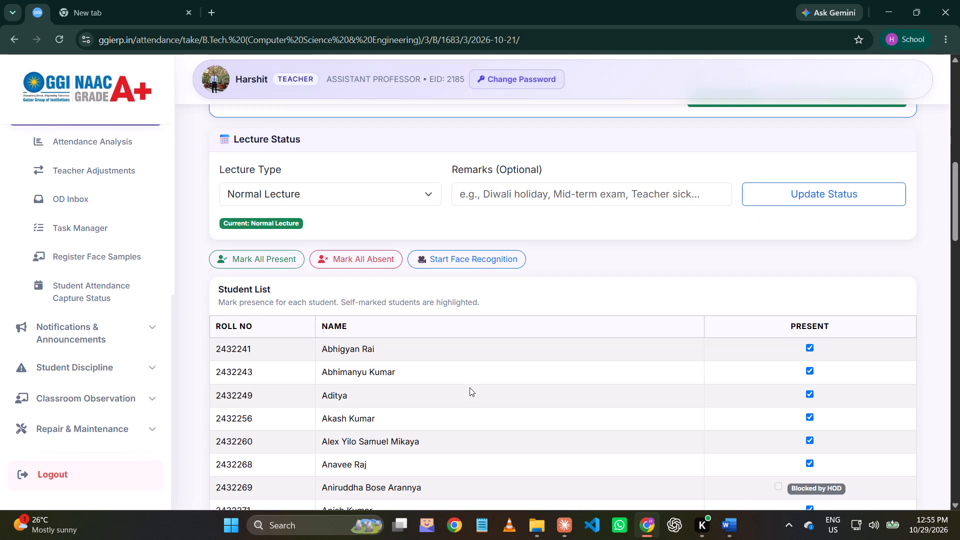
pyautogui.scroll(-4, 469, 387)
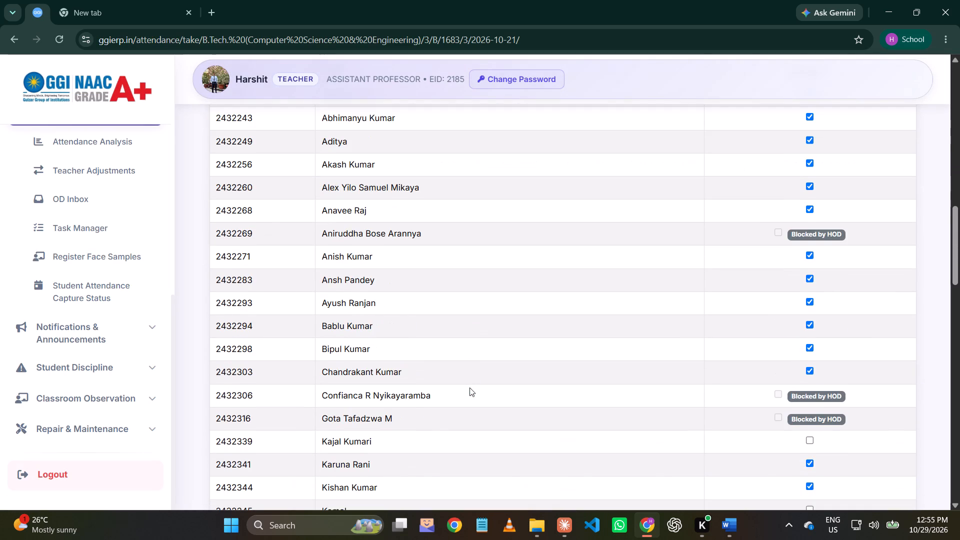
pyautogui.scroll(-3, 469, 387)
pyautogui.scroll(2, 469, 387)
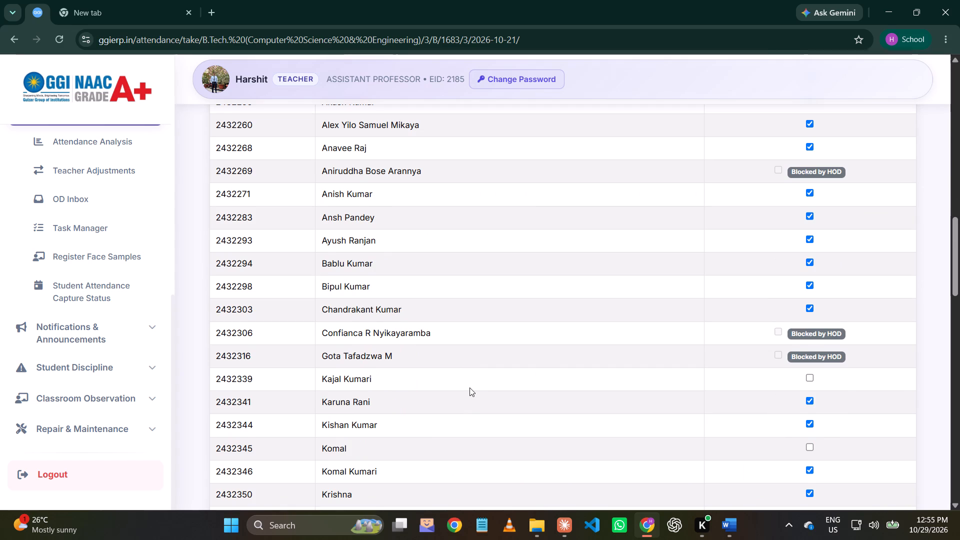
pyautogui.scroll(-2, 469, 387)
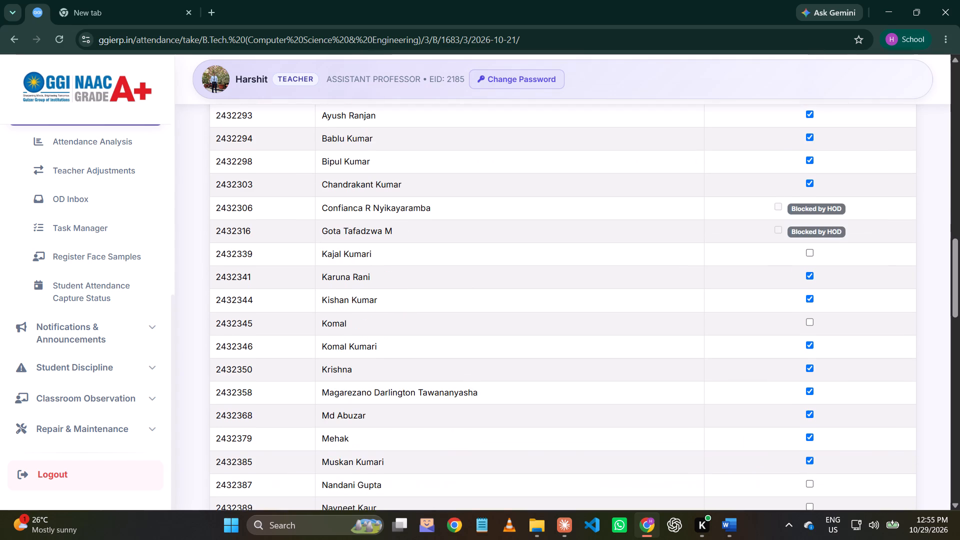
pyautogui.scroll(-5, 469, 387)
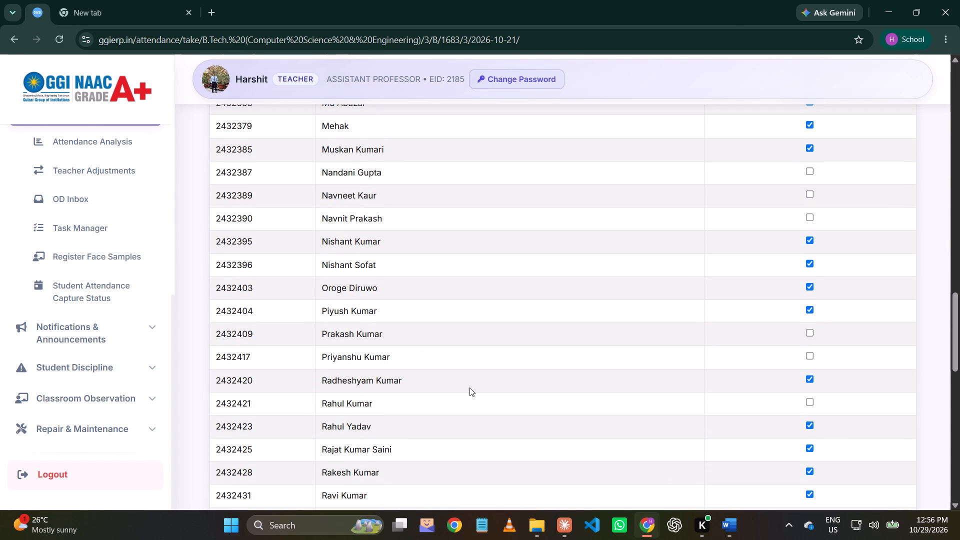
pyautogui.scroll(18, 469, 387)
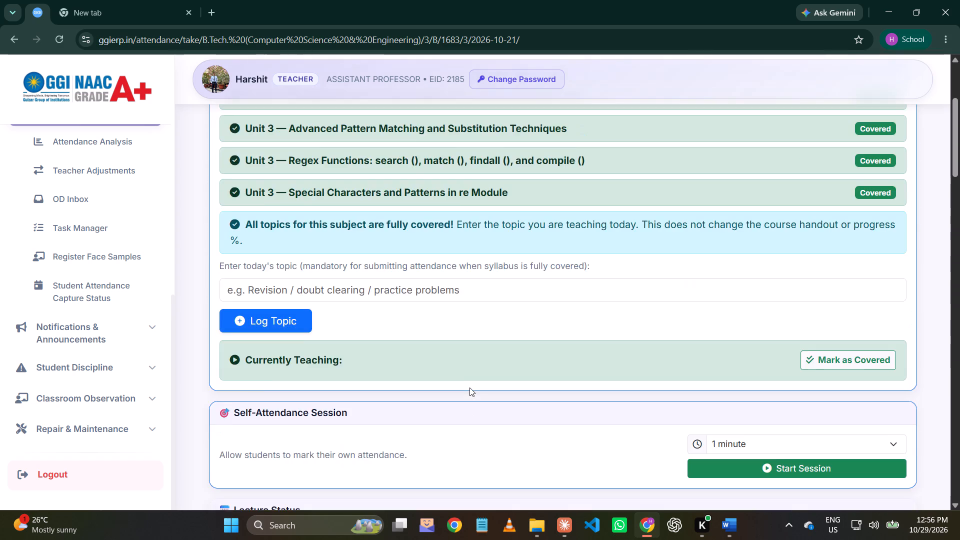
pyautogui.scroll(10, 469, 387)
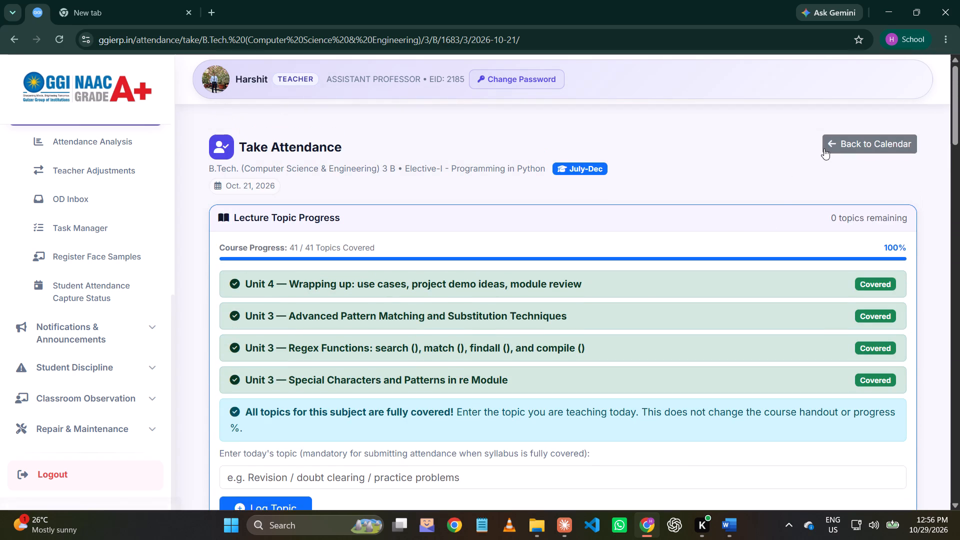
pyautogui.click(824, 148)
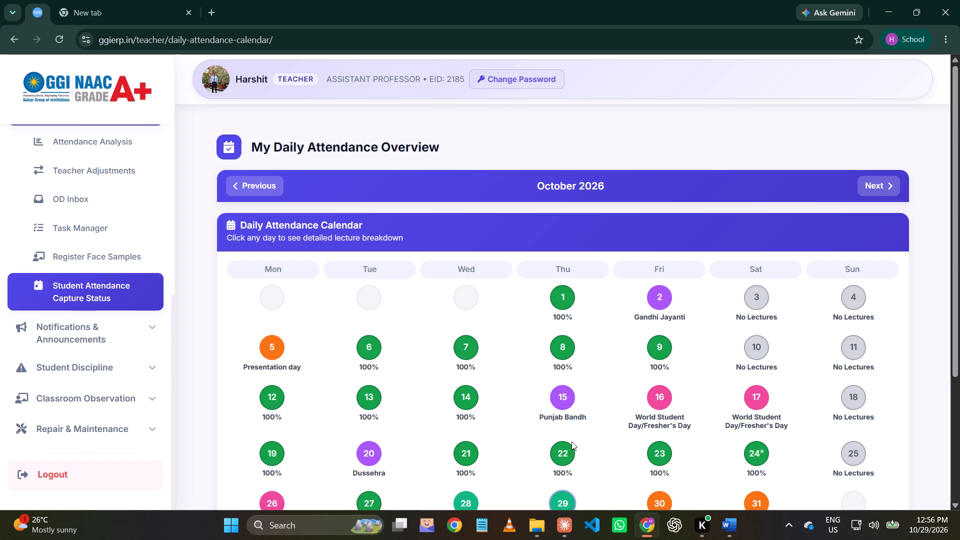
# Review the 22 October P1 attendance list for Computer Programming Using Python, 3 A, and return to the calendar.
pyautogui.click(573, 457)
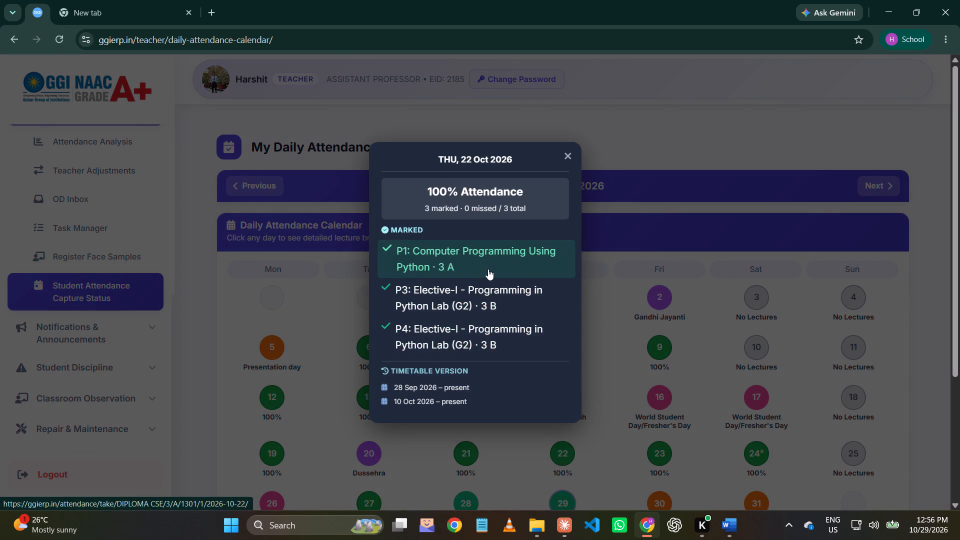
pyautogui.click(488, 269)
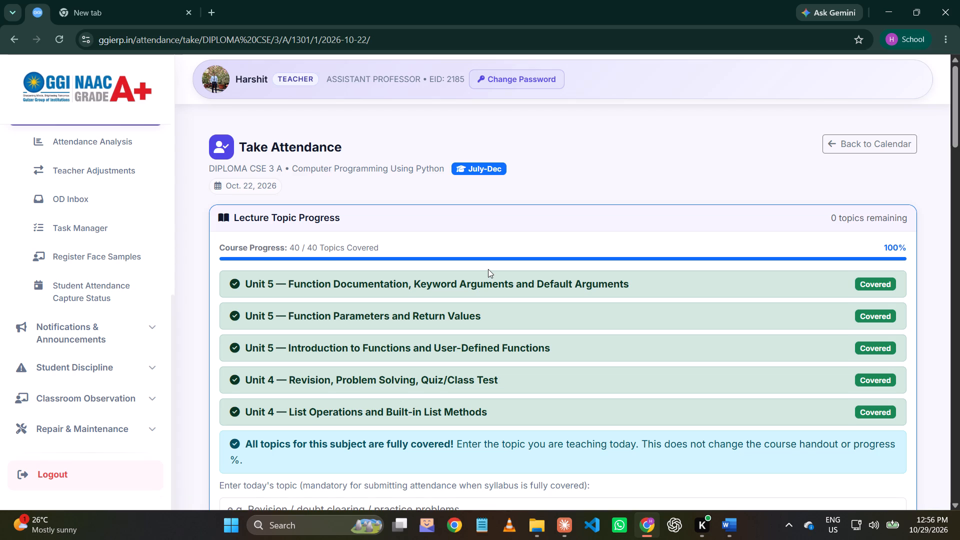
pyautogui.scroll(-14, 488, 269)
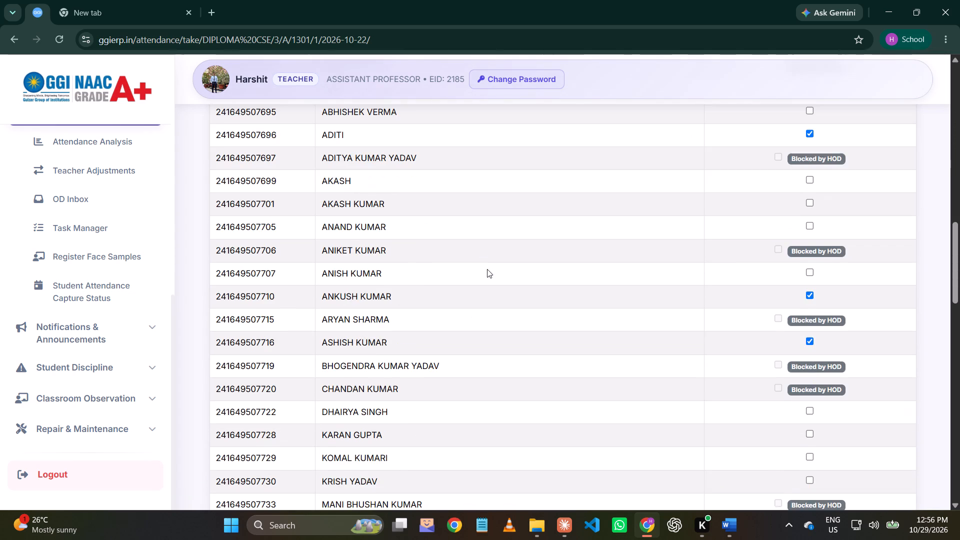
pyautogui.scroll(-5, 487, 269)
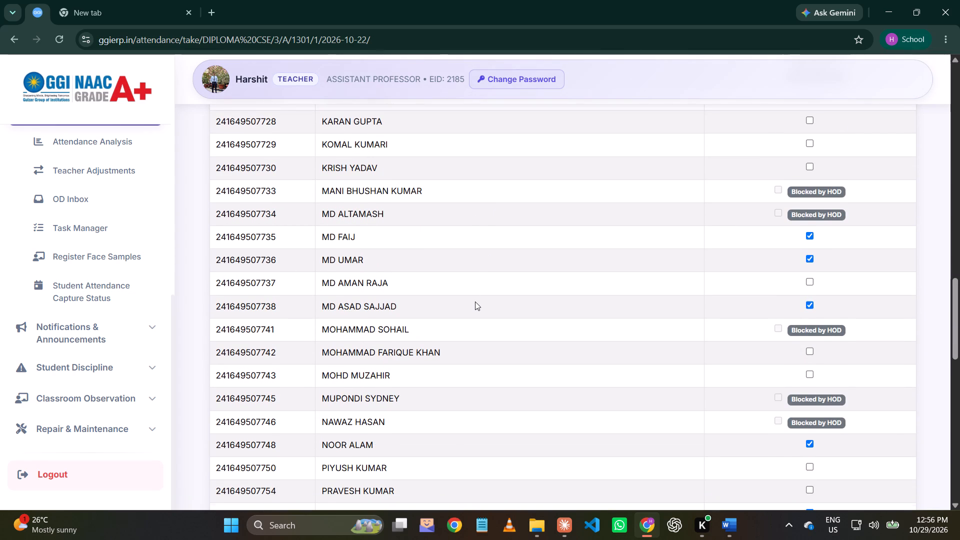
pyautogui.scroll(16, 475, 301)
pyautogui.scroll(6, 822, 298)
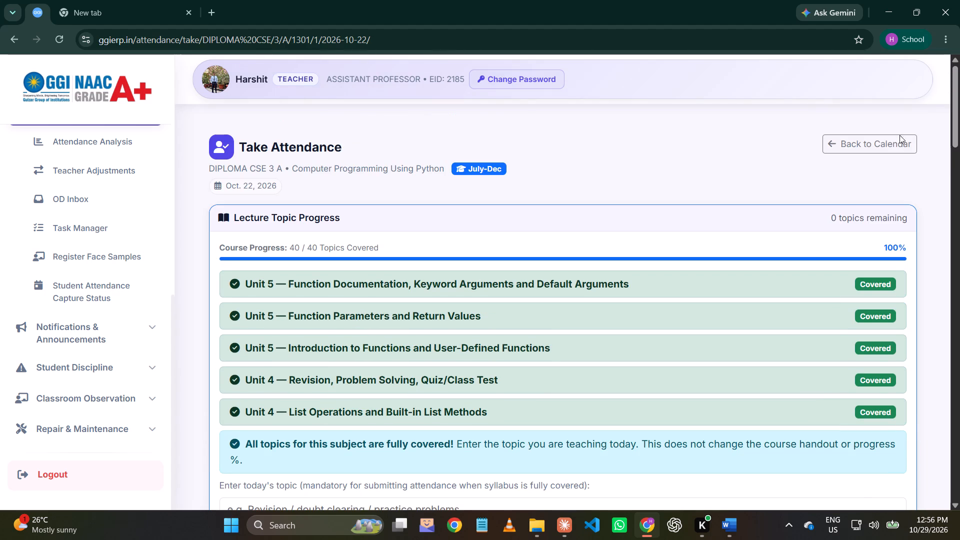
pyautogui.click(894, 141)
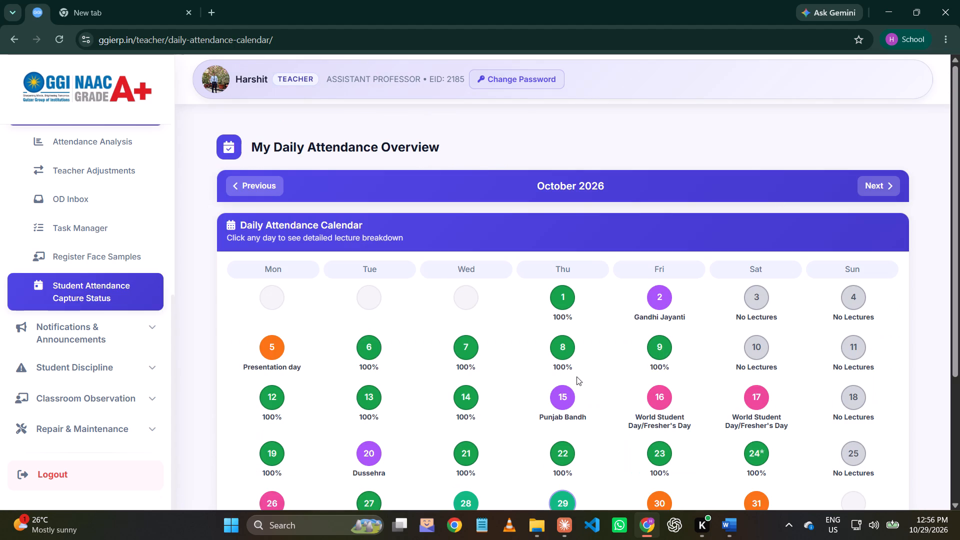
# In the 22 October P3 Python Lab (G2) list, mark the absent student two rows below the mid-list blocked entry present and submit.
pyautogui.click(561, 455)
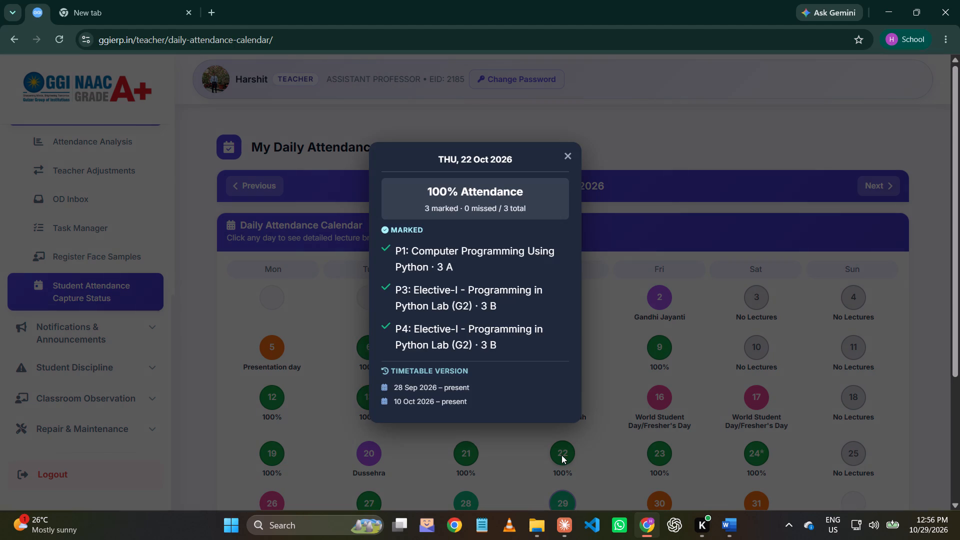
pyautogui.click(492, 304)
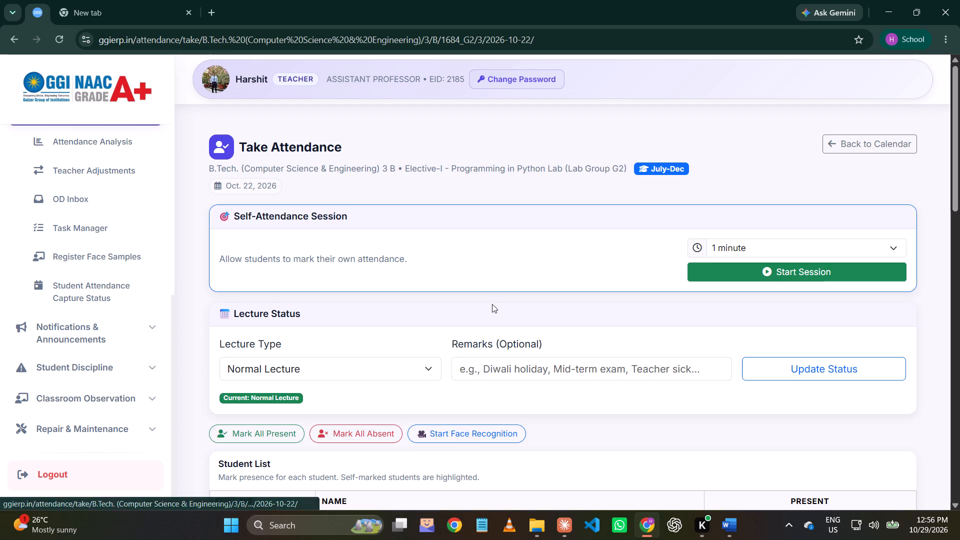
pyautogui.scroll(-13, 492, 304)
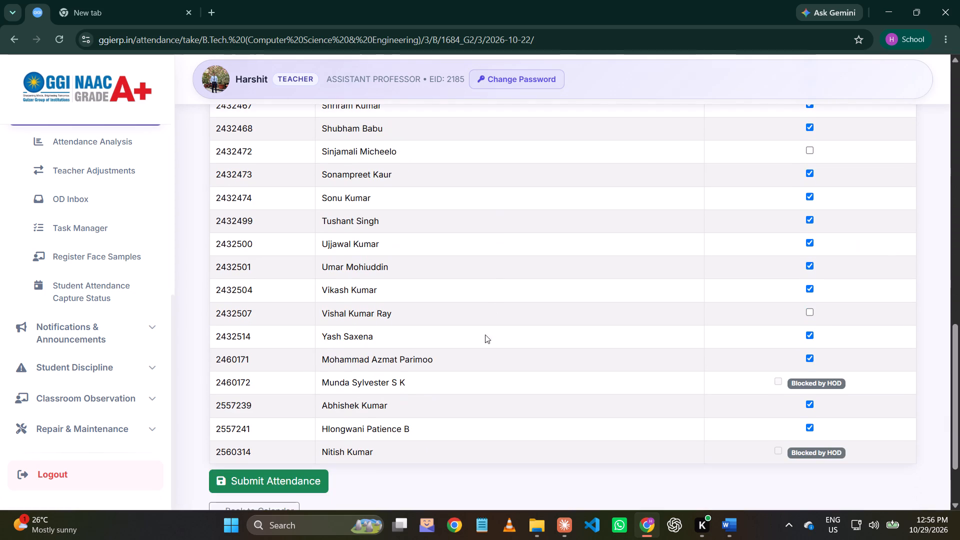
pyautogui.scroll(3, 370, 453)
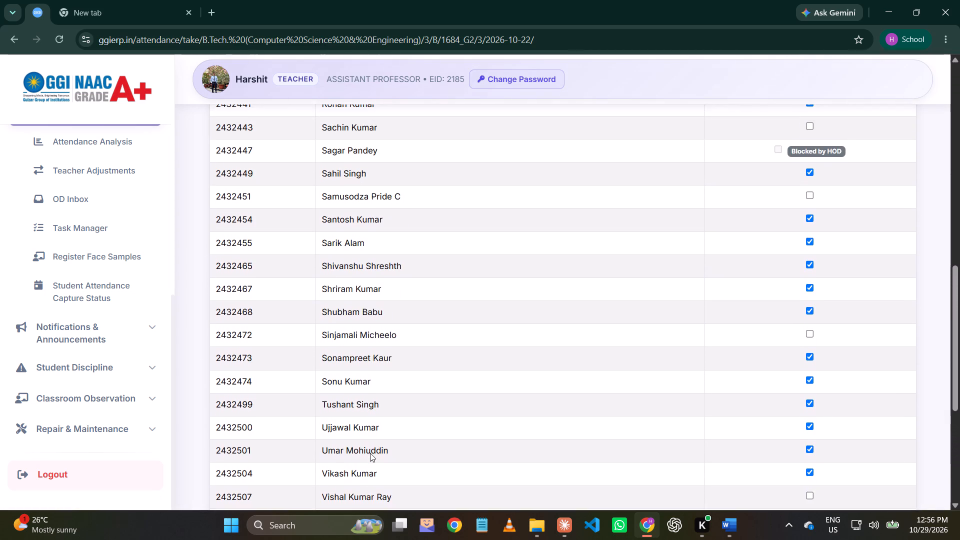
pyautogui.scroll(1, 370, 453)
pyautogui.click(808, 258)
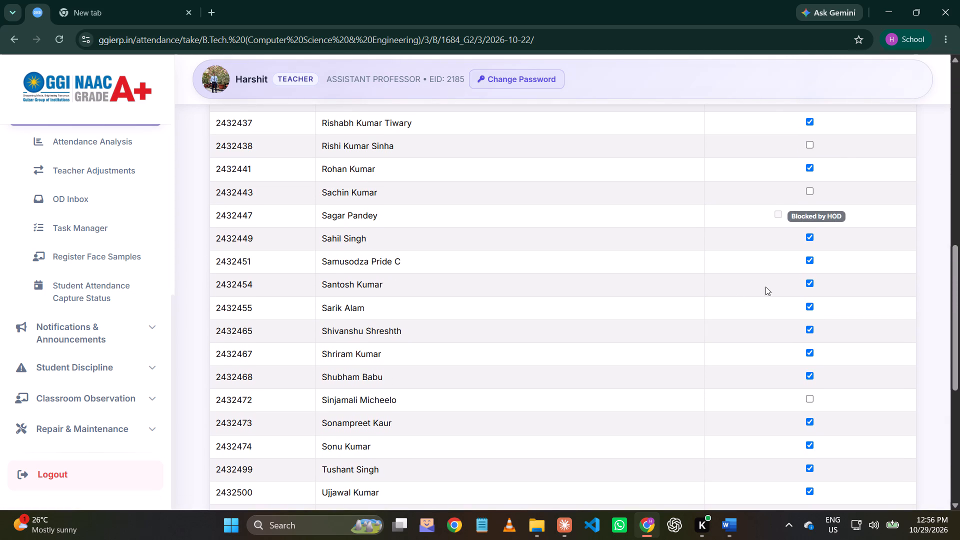
pyautogui.scroll(-5, 413, 417)
pyautogui.click(307, 411)
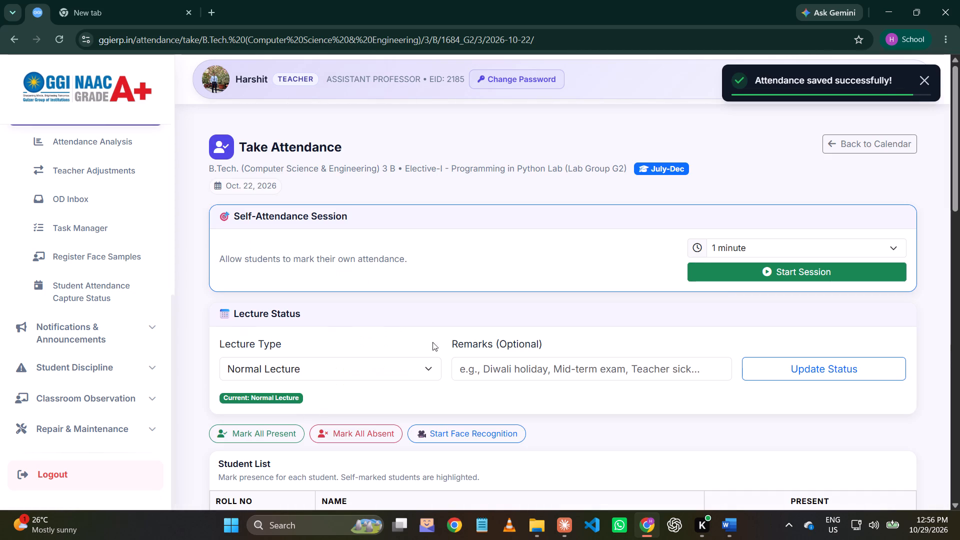
# In the 22 October P4 Python Lab (G2) list, 3 B, mark the absent student two rows below the mid-list blocked entry present and submit.
pyautogui.click(851, 149)
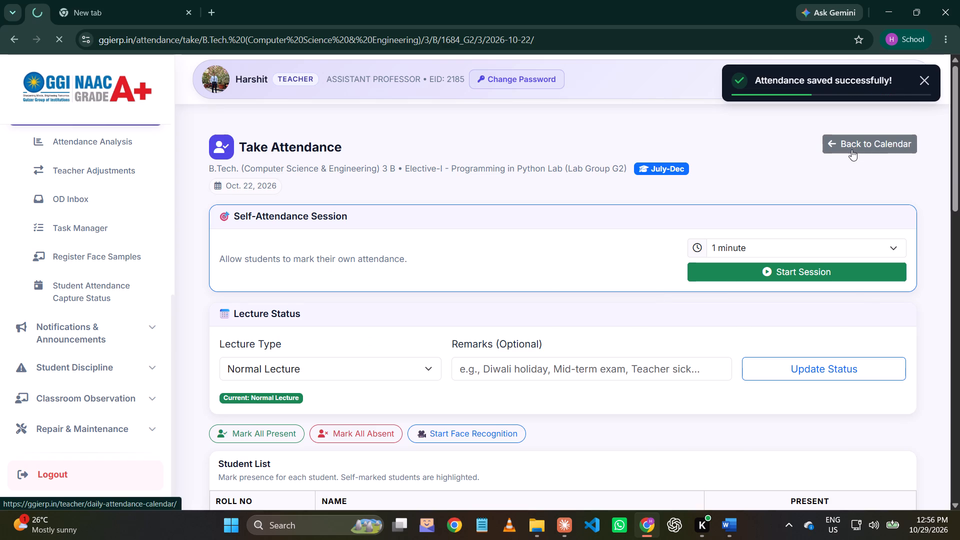
pyautogui.click(565, 455)
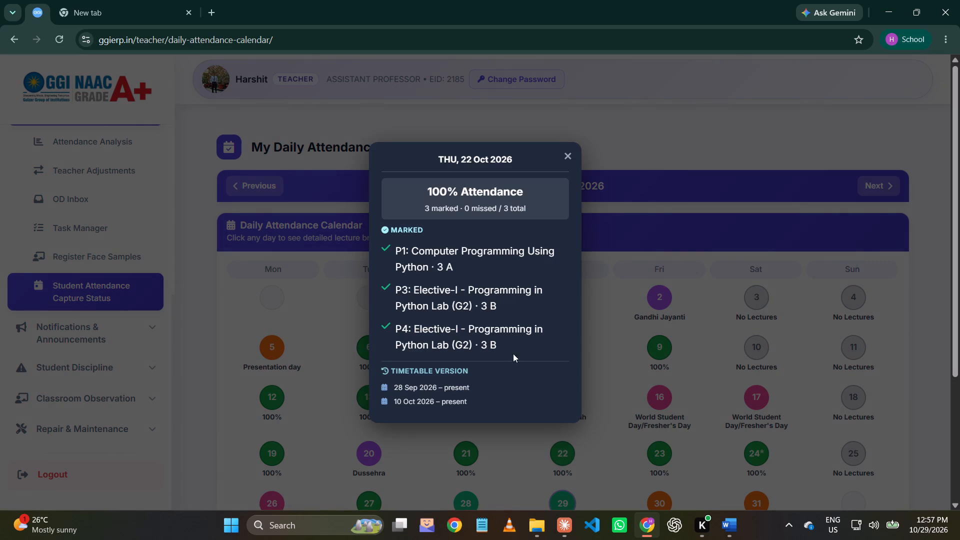
pyautogui.click(512, 350)
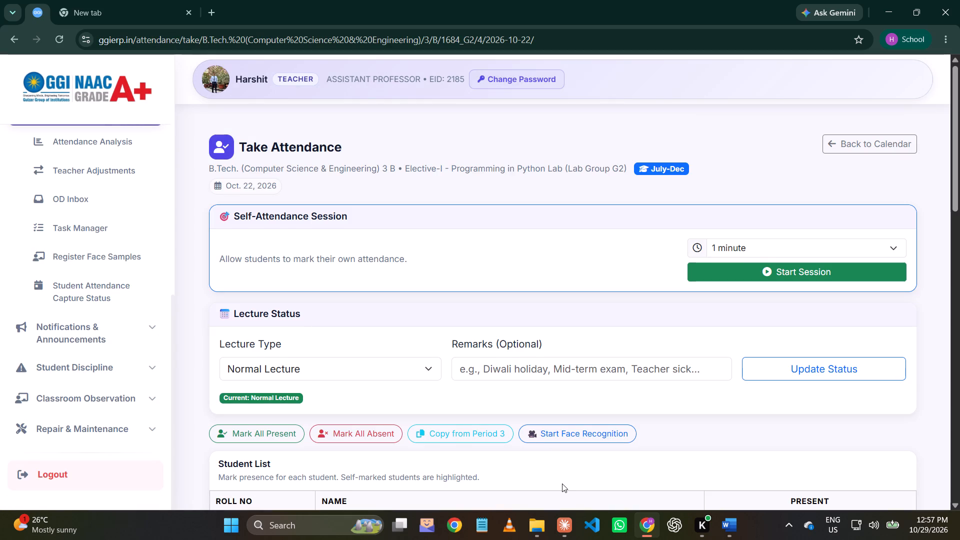
pyautogui.scroll(-8, 562, 483)
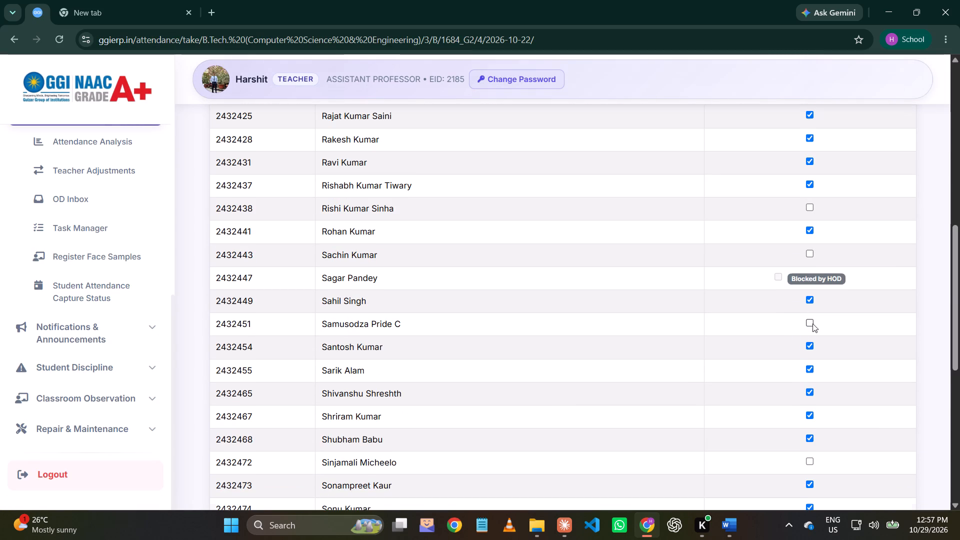
pyautogui.click(808, 319)
pyautogui.scroll(-5, 553, 346)
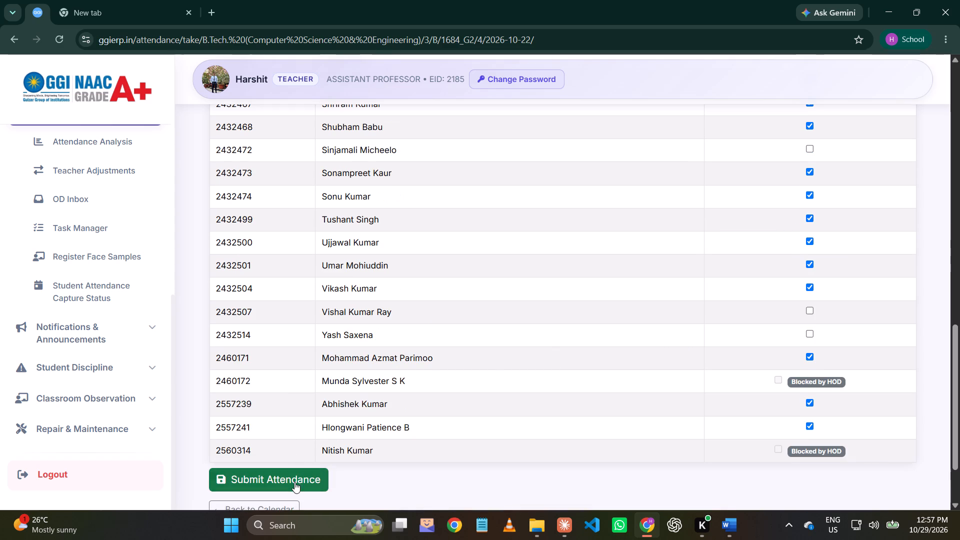
pyautogui.click(294, 482)
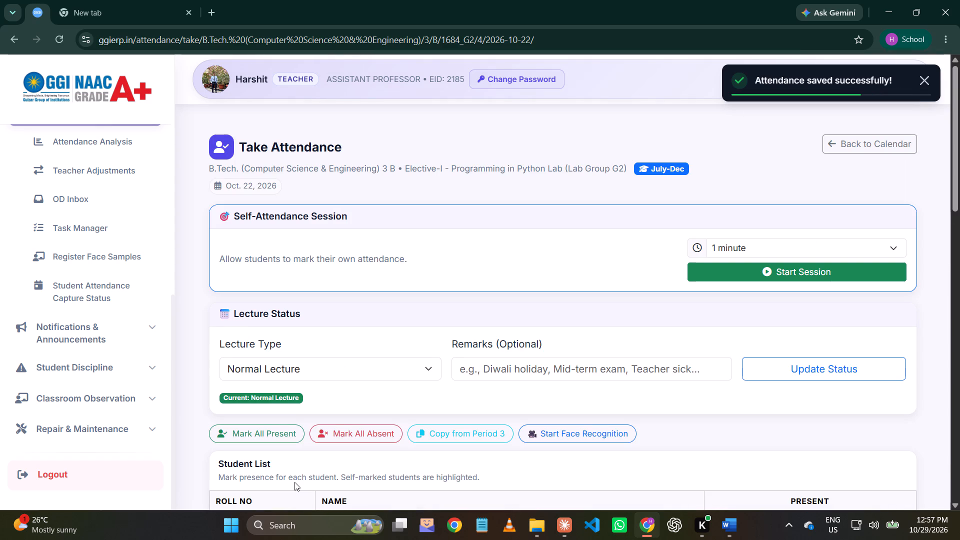
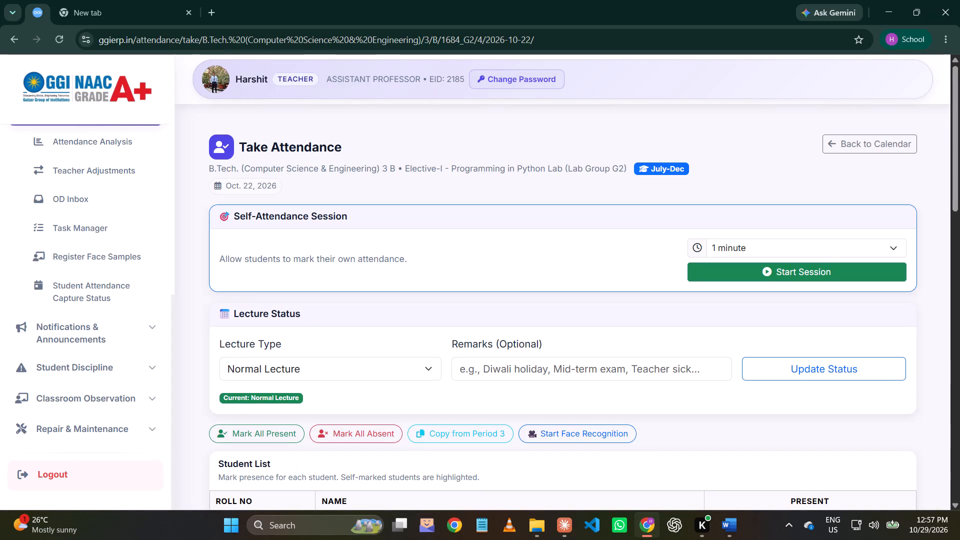
# Return to the calendar and check the 22 October lecture breakdown.
pyautogui.scroll(4, 193, 537)
pyautogui.click(901, 140)
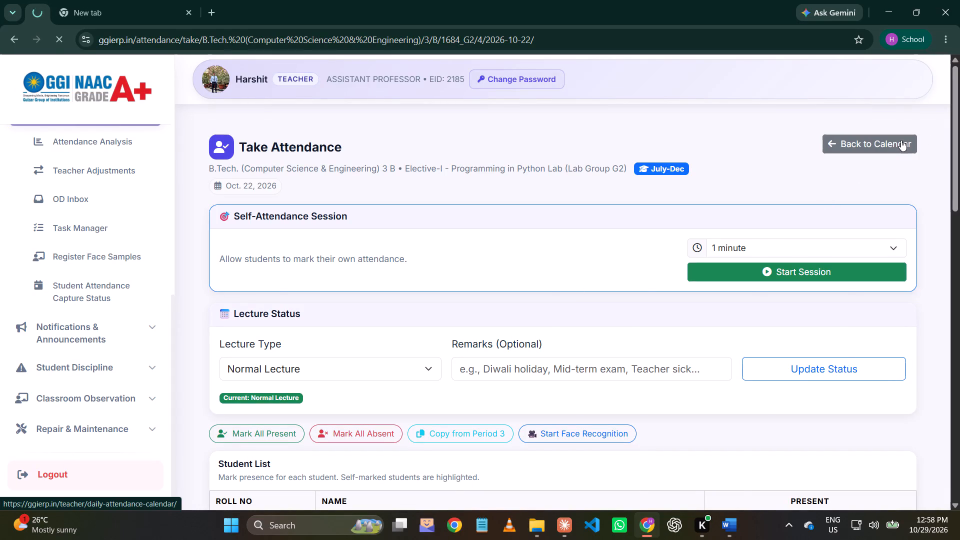
pyautogui.click(556, 454)
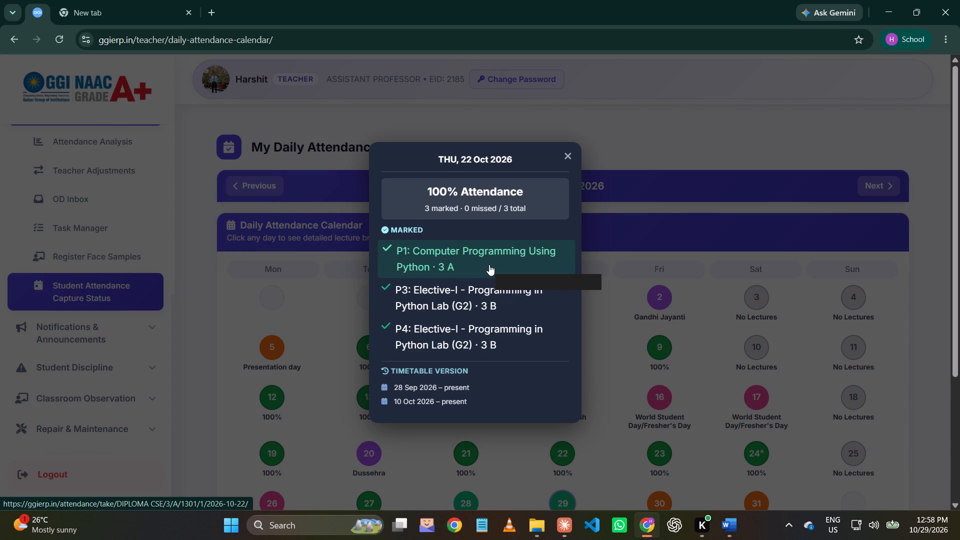
pyautogui.click(587, 444)
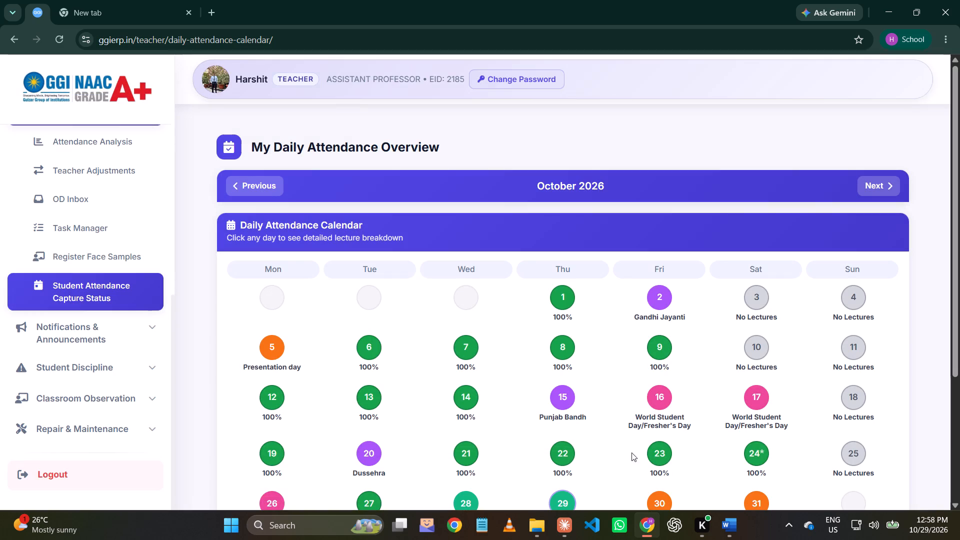
# In the 23 October P2 Software Engineering list, 3 C, mark the fifth student from the end present, submit and return to the calendar.
pyautogui.click(652, 453)
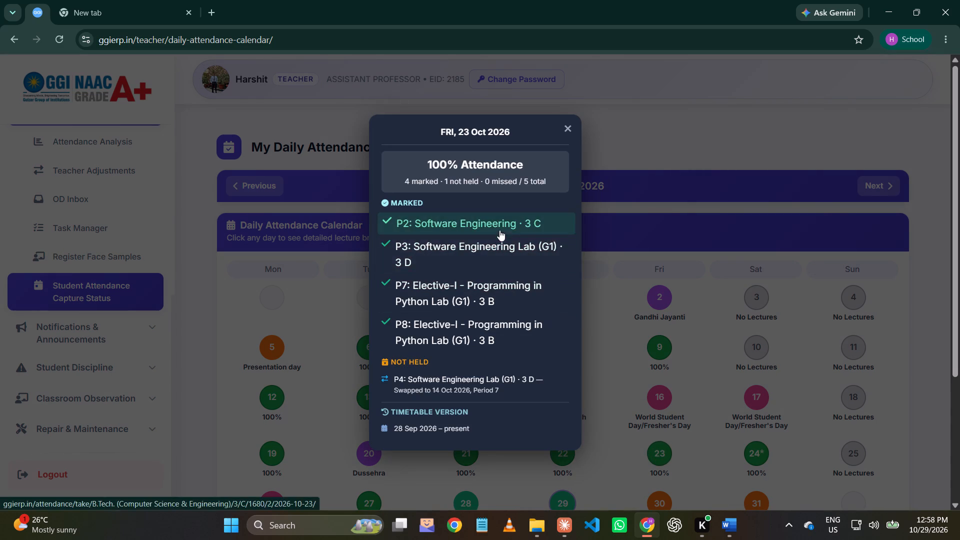
pyautogui.click(499, 230)
pyautogui.scroll(-13, 487, 341)
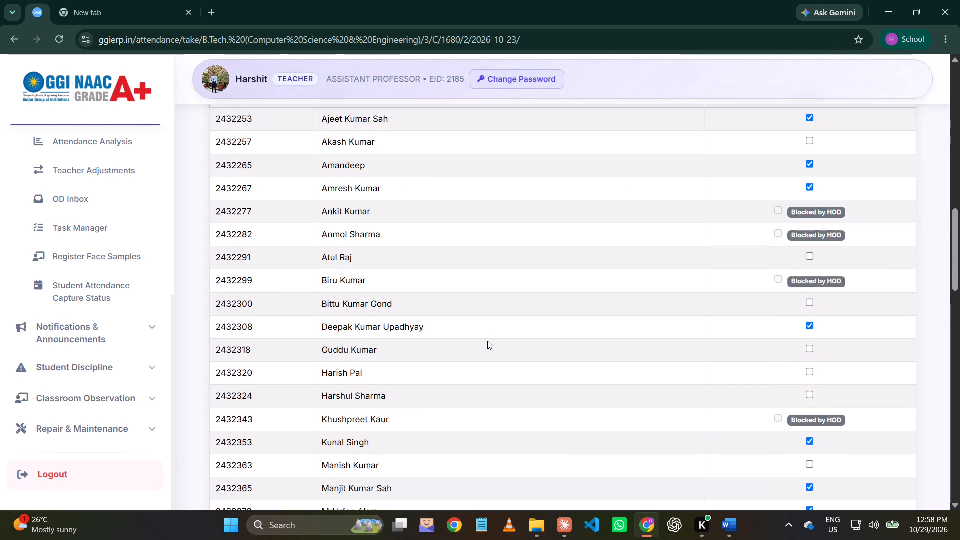
pyautogui.scroll(2, 487, 341)
pyautogui.scroll(-3, 487, 341)
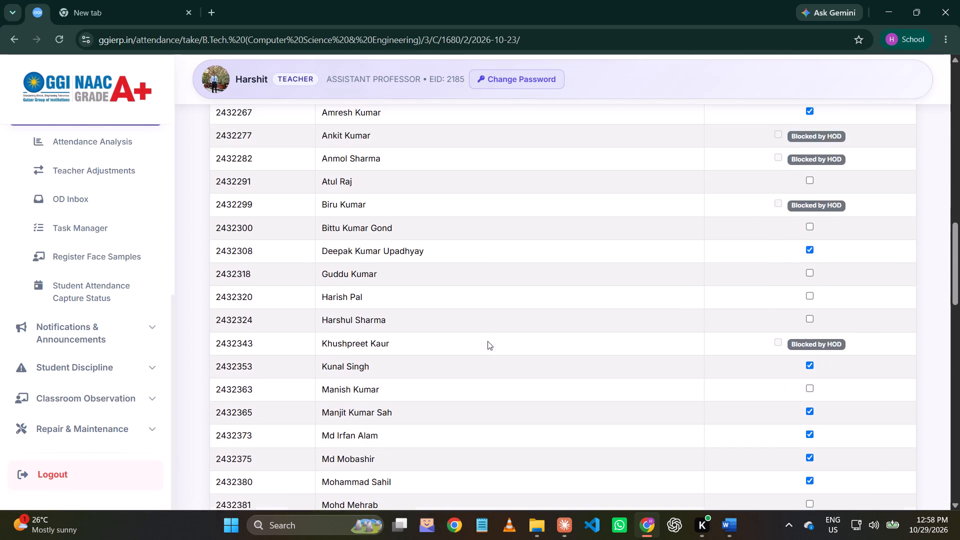
pyautogui.scroll(-1, 487, 341)
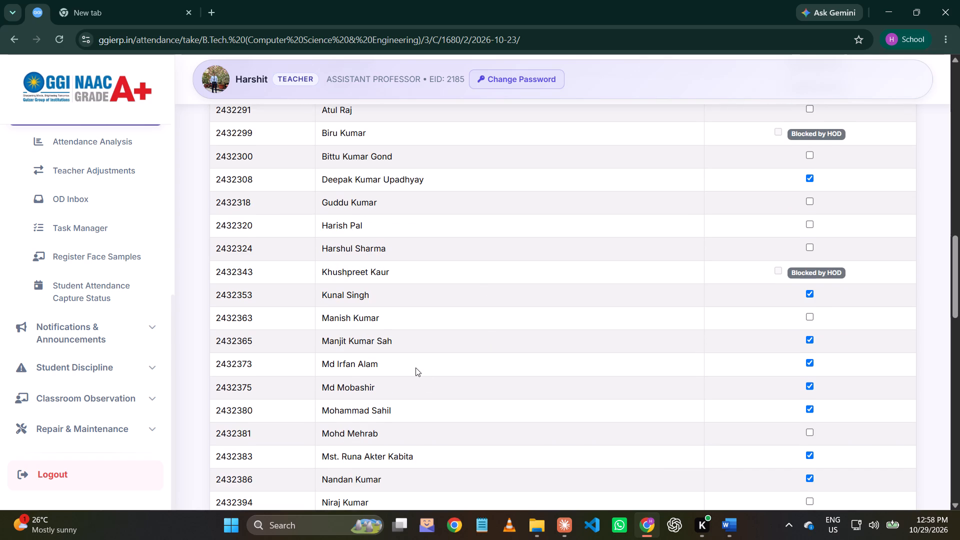
pyautogui.scroll(-10, 415, 367)
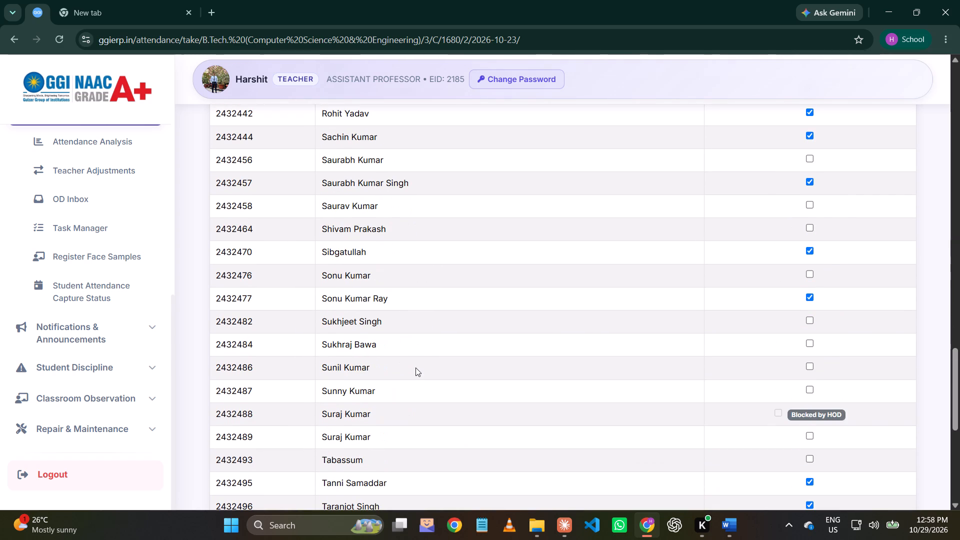
pyautogui.scroll(-4, 415, 367)
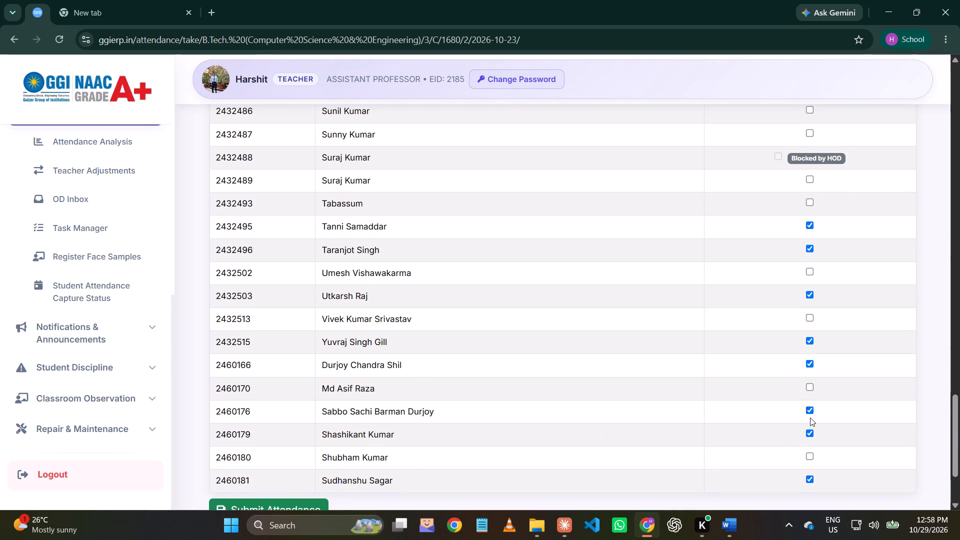
pyautogui.click(811, 391)
pyautogui.scroll(-4, 557, 351)
pyautogui.click(313, 389)
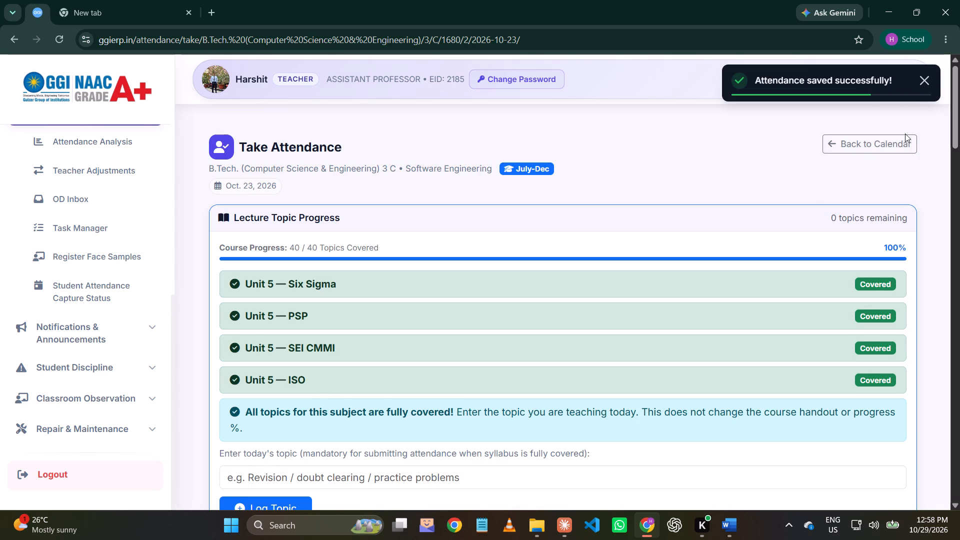
pyautogui.click(901, 146)
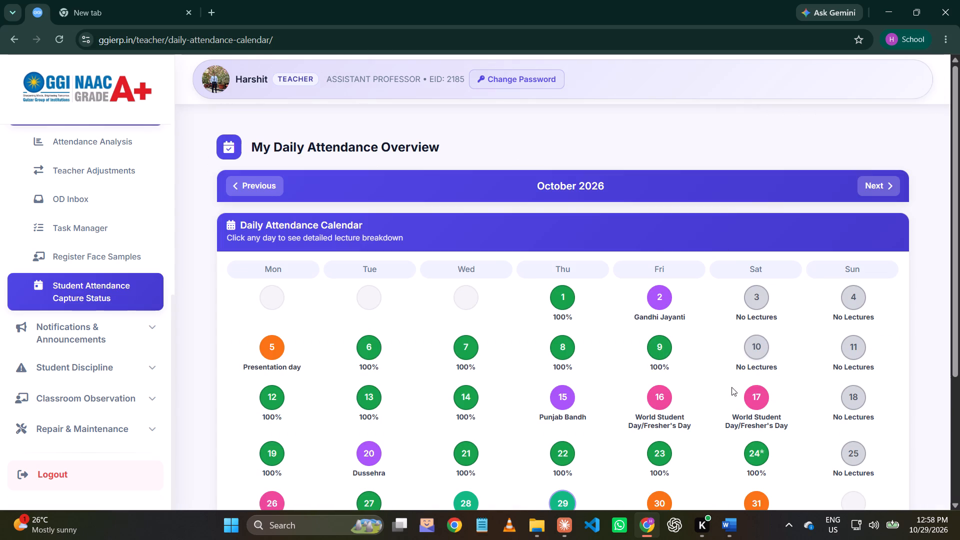
# In the 24 October P7 Software Engineering Lab (G2) list, 3 C, mark the fifth student from the end present, submit and return to the calendar.
pyautogui.click(763, 459)
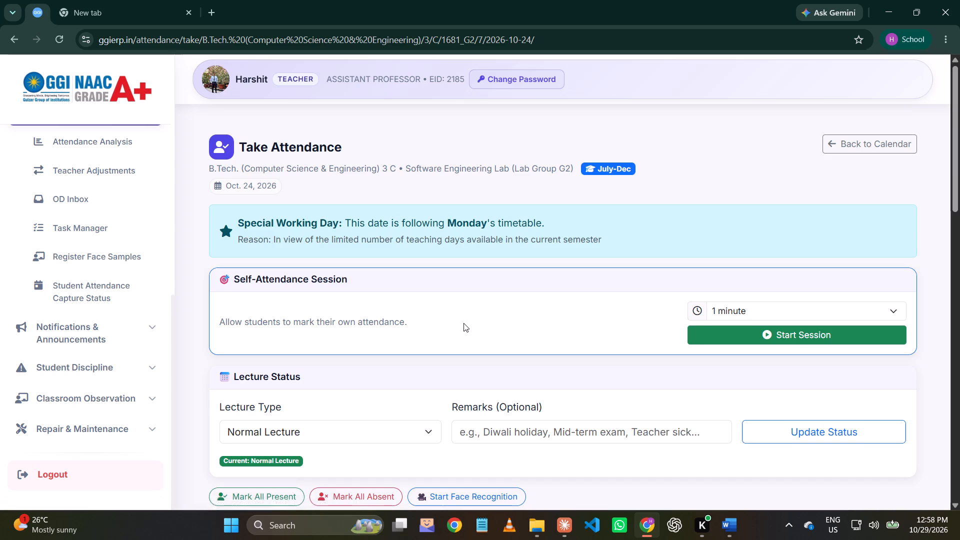
pyautogui.scroll(-14, 463, 323)
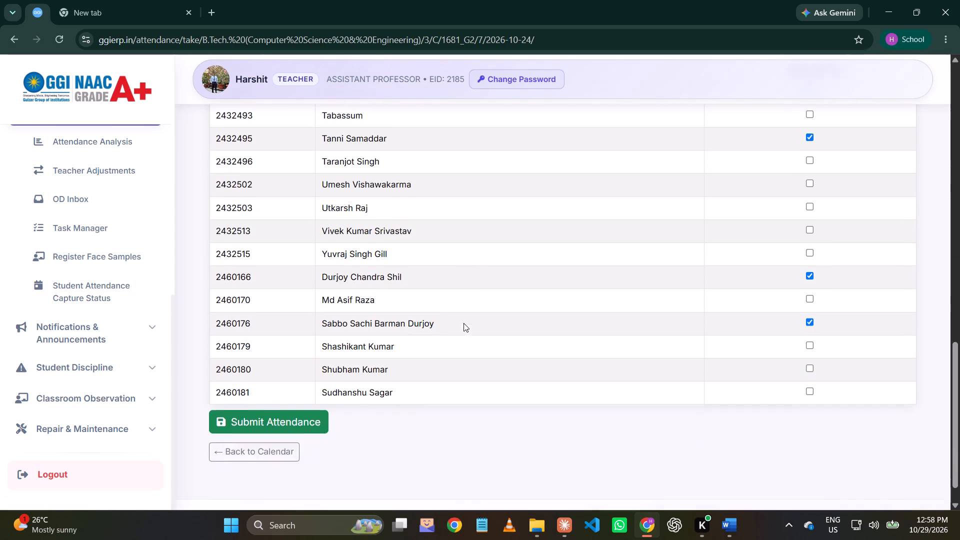
pyautogui.click(809, 287)
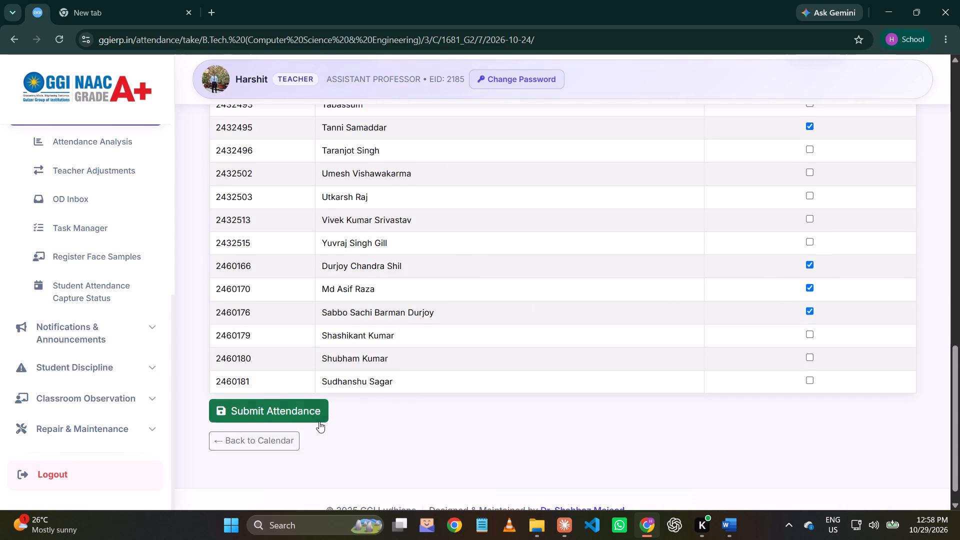
pyautogui.click(316, 409)
pyautogui.scroll(-5, 726, 366)
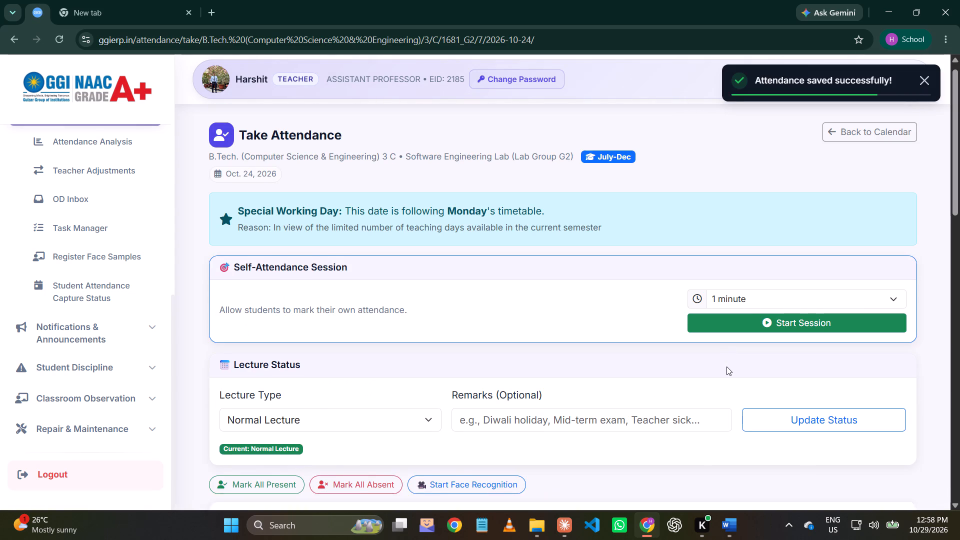
pyautogui.scroll(-7, 726, 366)
pyautogui.scroll(8, 748, 365)
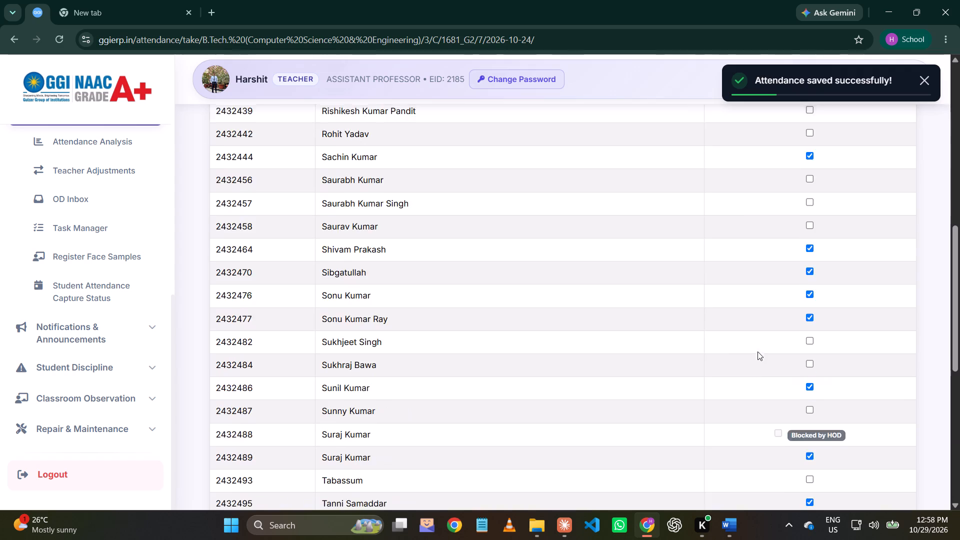
pyautogui.scroll(6, 757, 351)
pyautogui.click(828, 148)
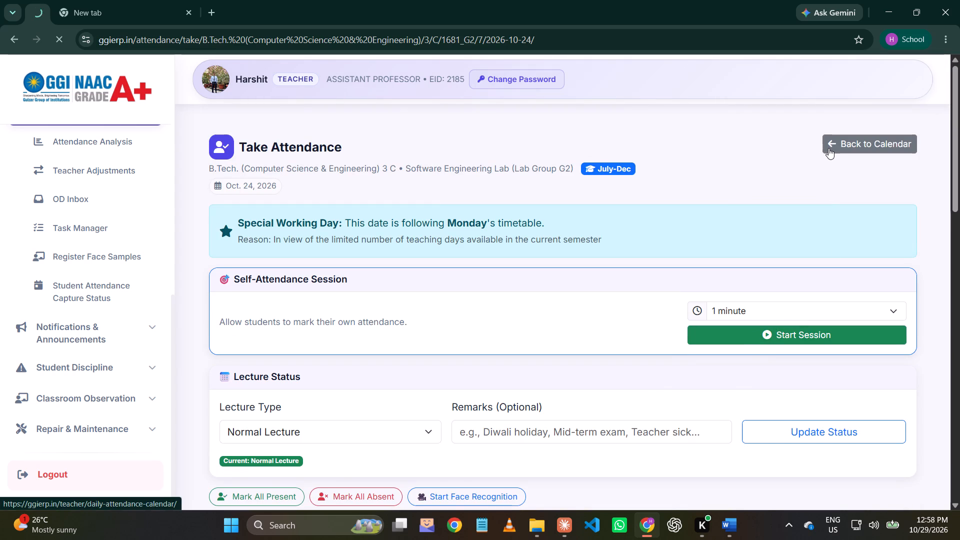
# In the 24 October P8 Software Engineering Lab (G2) list, 3 C, mark the fifth student from the end present and submit.
pyautogui.click(751, 452)
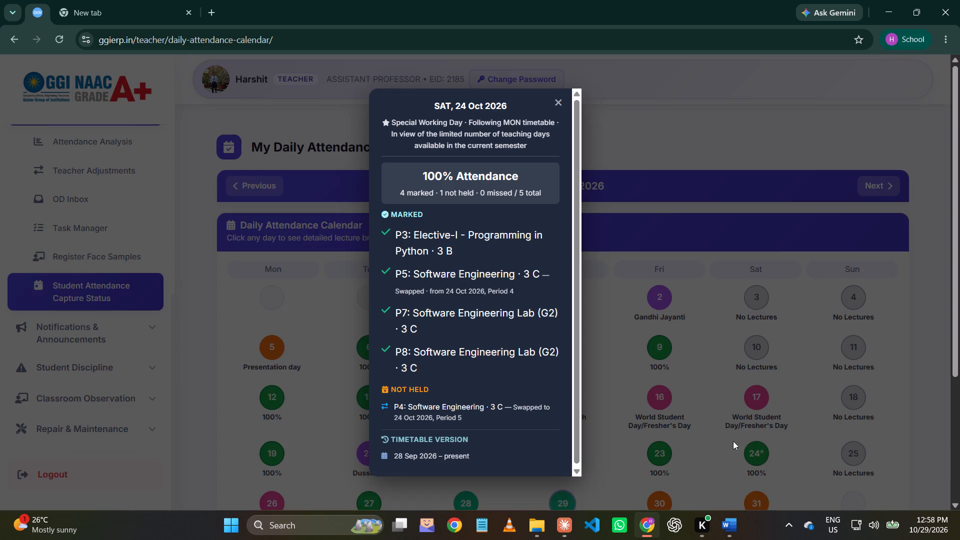
pyautogui.click(494, 354)
pyautogui.scroll(-11, 495, 354)
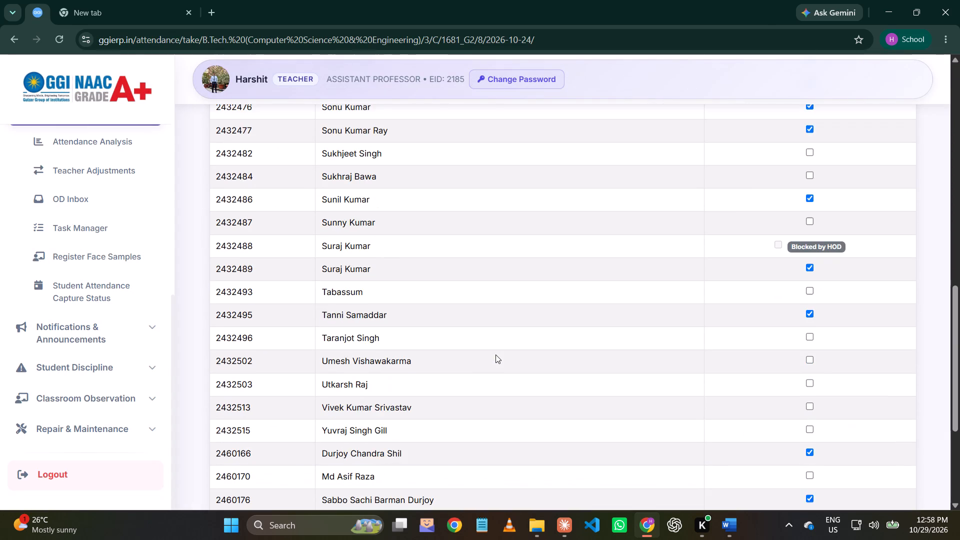
pyautogui.scroll(-4, 495, 354)
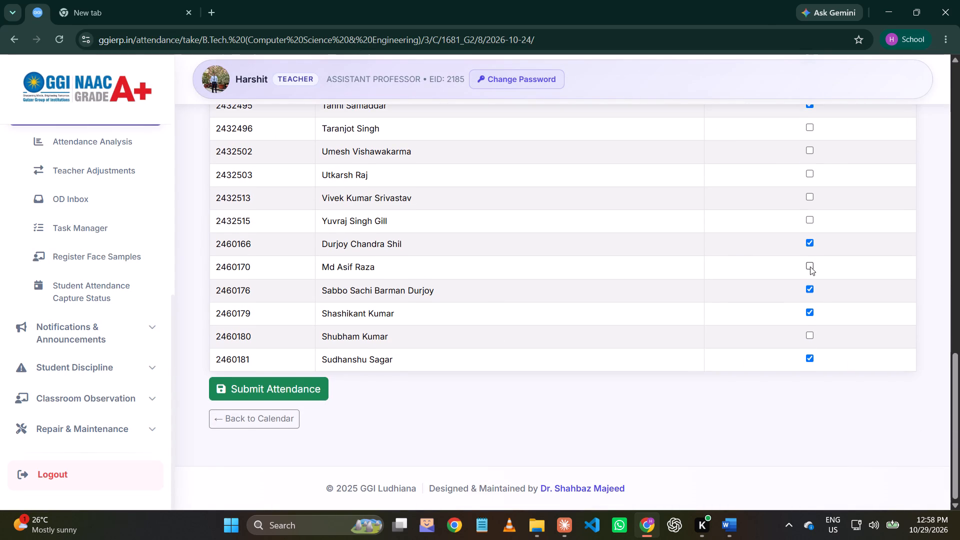
pyautogui.click(810, 266)
pyautogui.click(289, 392)
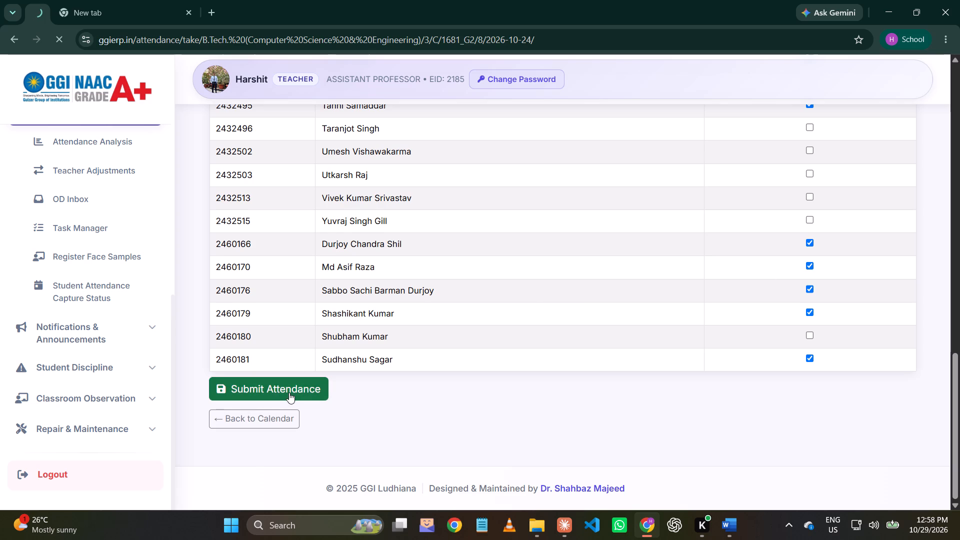
pyautogui.click(923, 83)
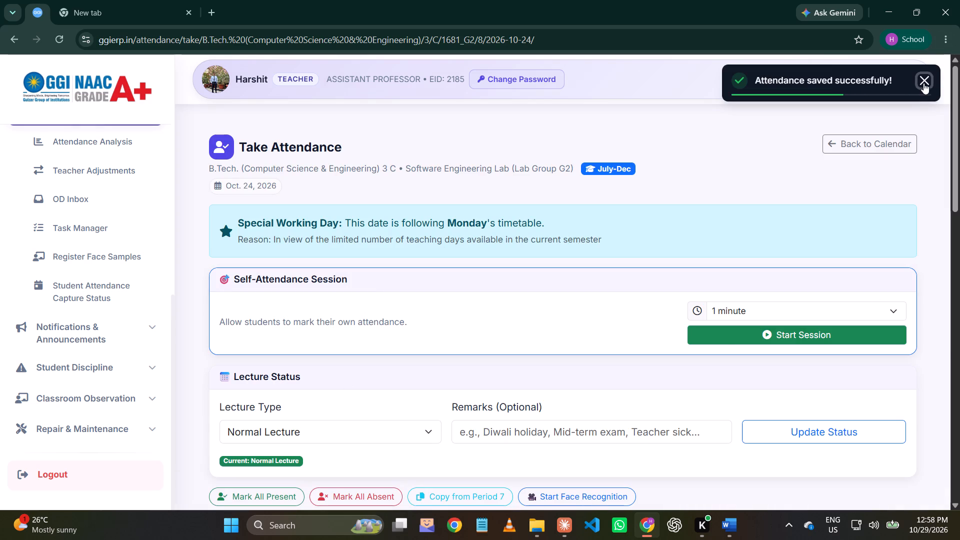
# Recheck the 24 October P8 Software Engineering Lab (G2) list, submit it again and return to the calendar.
pyautogui.scroll(-4, 611, 314)
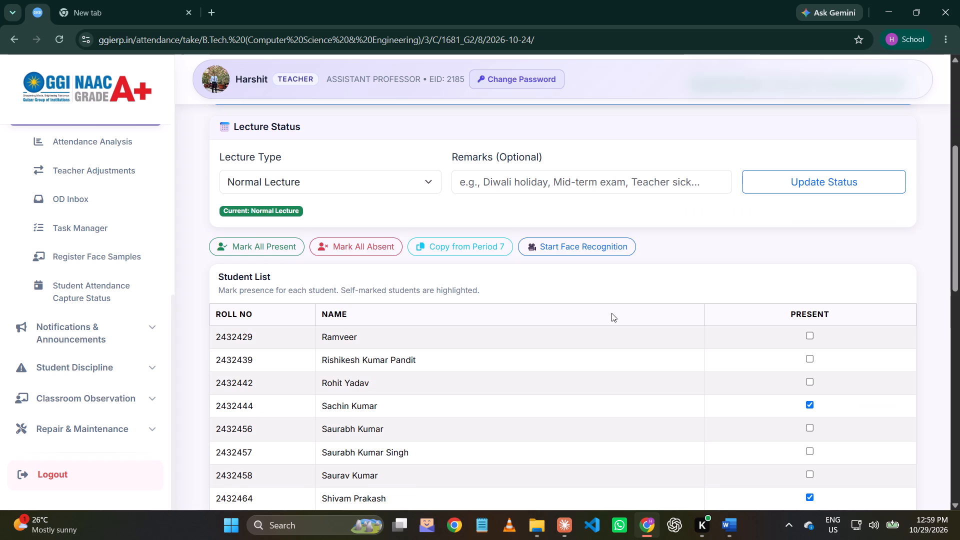
pyautogui.scroll(-4, 611, 313)
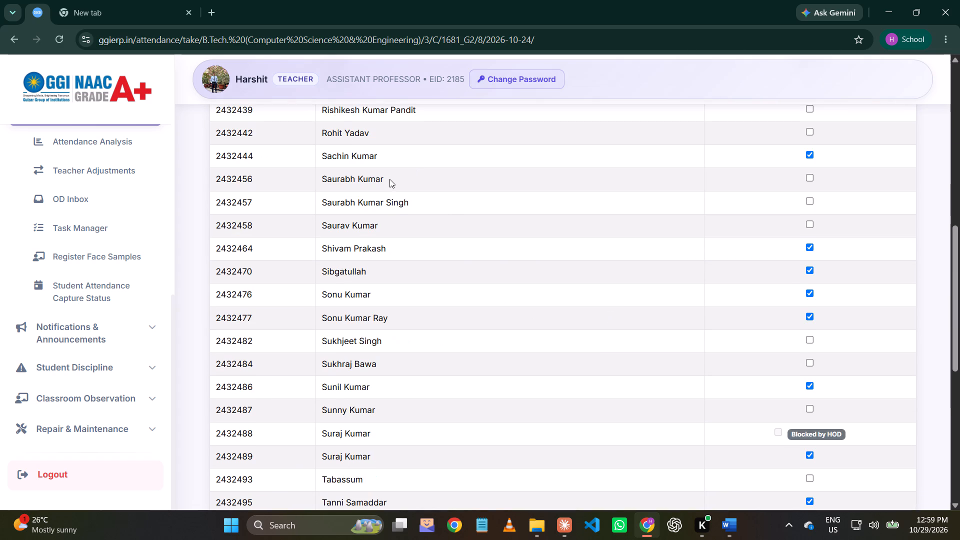
pyautogui.scroll(-5, 640, 307)
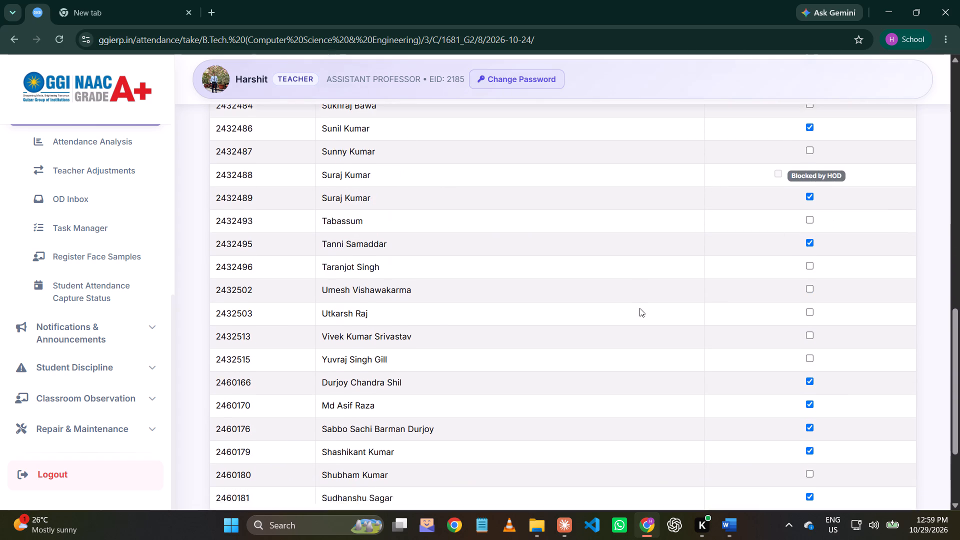
pyautogui.click(304, 470)
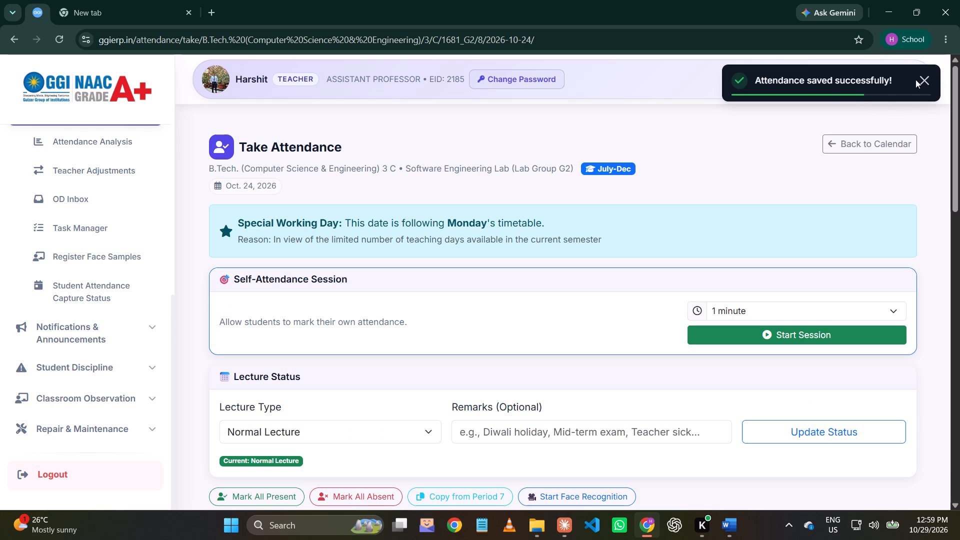
pyautogui.click(922, 75)
pyautogui.click(895, 138)
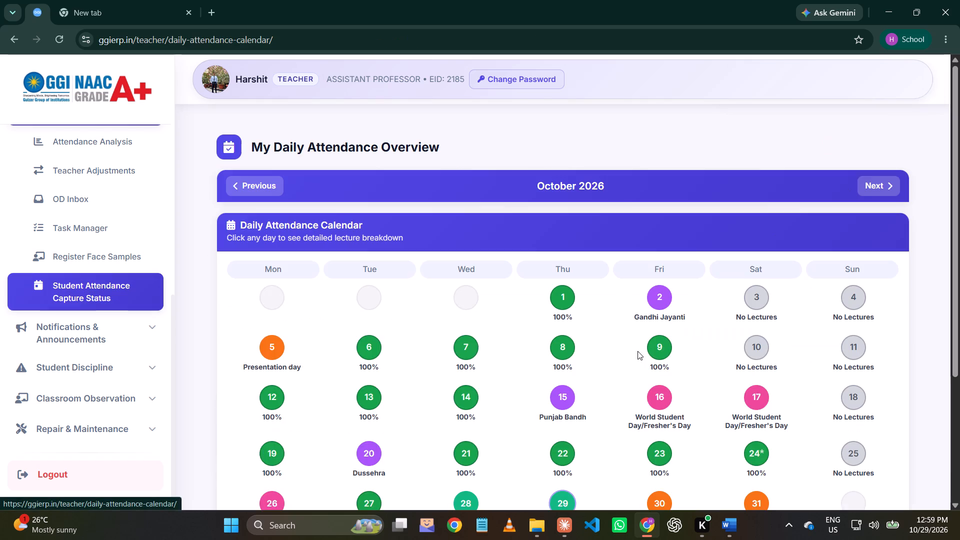
# In the 27 October P7 Software Engineering Lab (G1) list, mark the absent student five rows above the second-last blocked entry present, submit and return to the calendar.
pyautogui.scroll(-2, 622, 368)
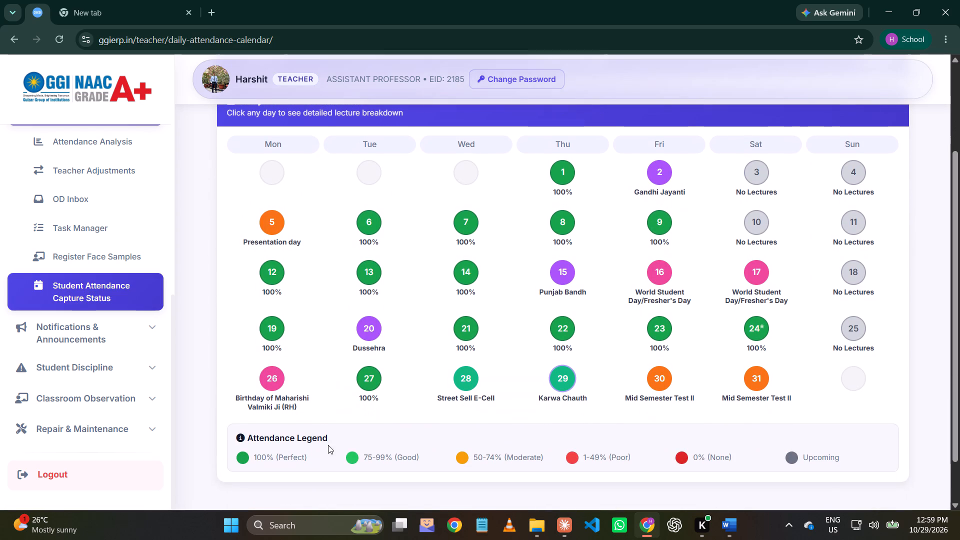
pyautogui.click(369, 387)
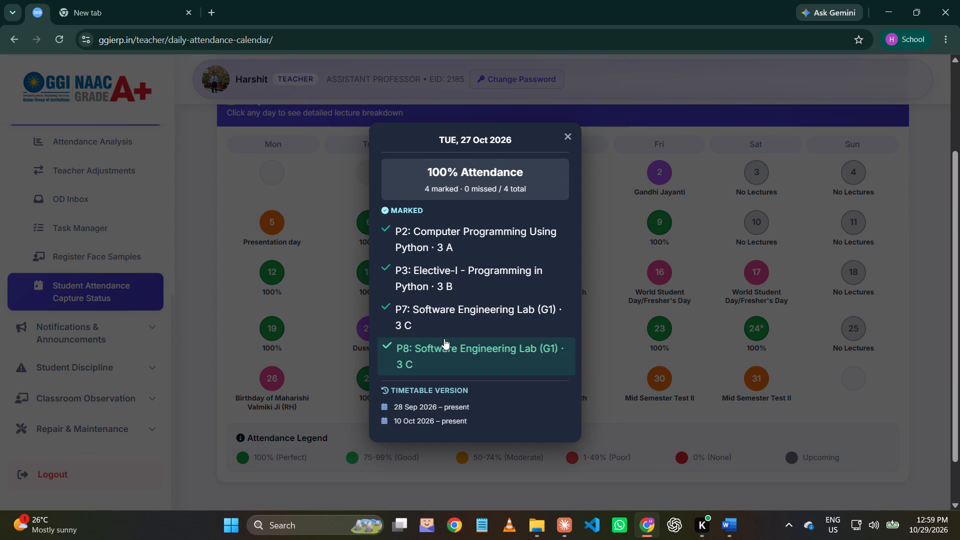
pyautogui.click(469, 320)
pyautogui.scroll(-12, 469, 320)
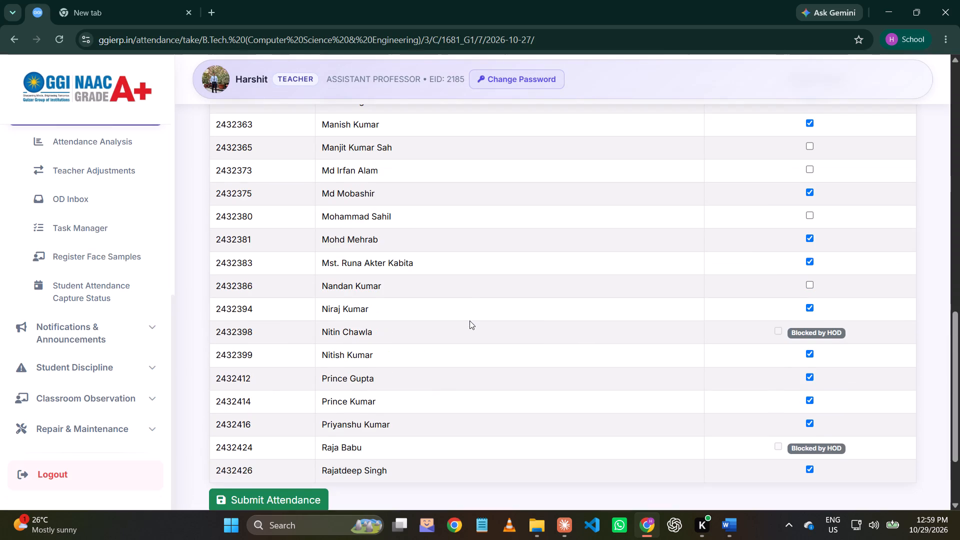
pyautogui.scroll(-1, 369, 484)
pyautogui.scroll(2, 373, 472)
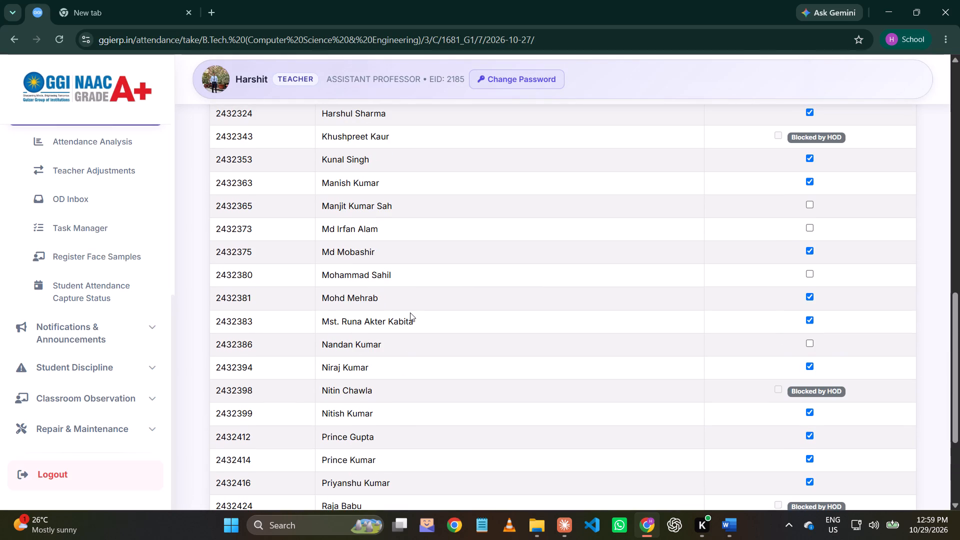
pyautogui.scroll(4, 410, 312)
pyautogui.scroll(-1, 418, 286)
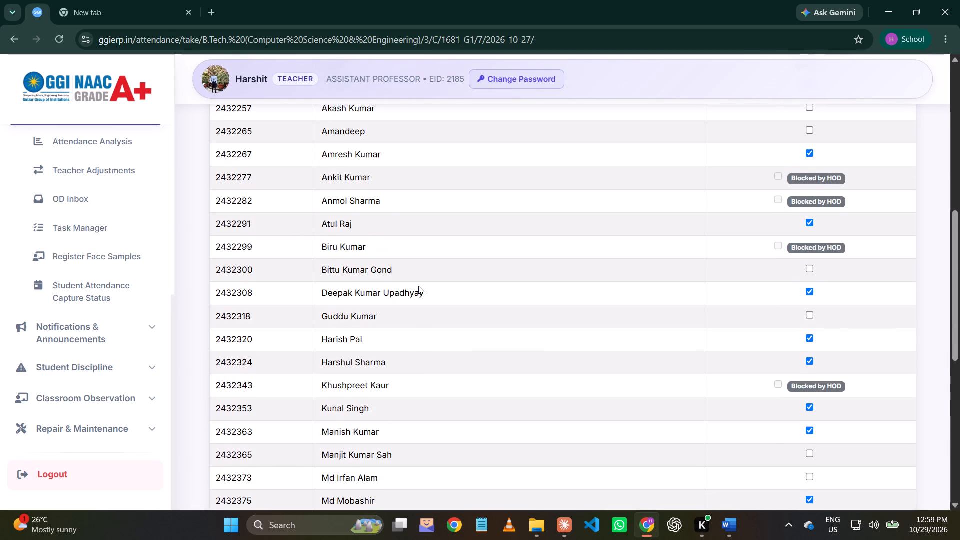
pyautogui.scroll(-2, 418, 286)
pyautogui.click(807, 334)
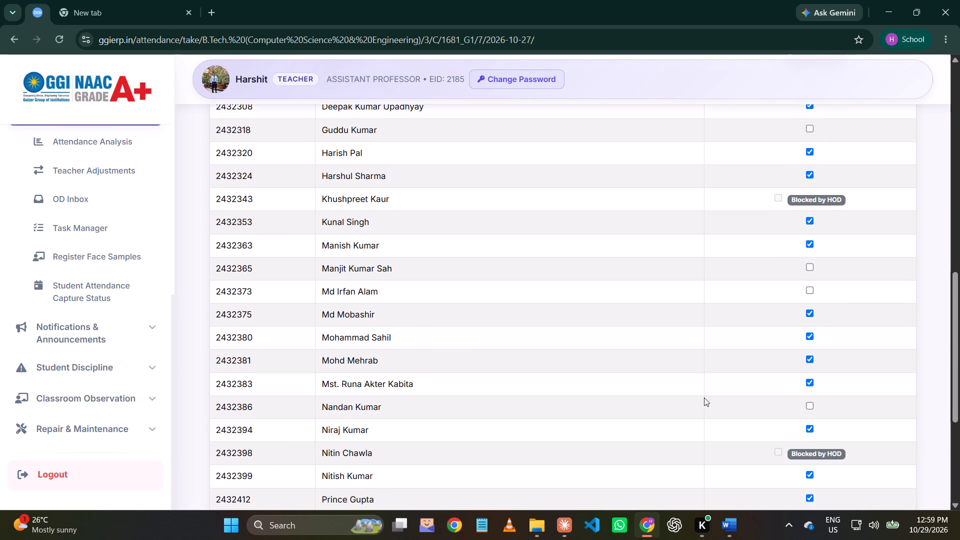
pyautogui.scroll(-3, 219, 441)
pyautogui.click(224, 440)
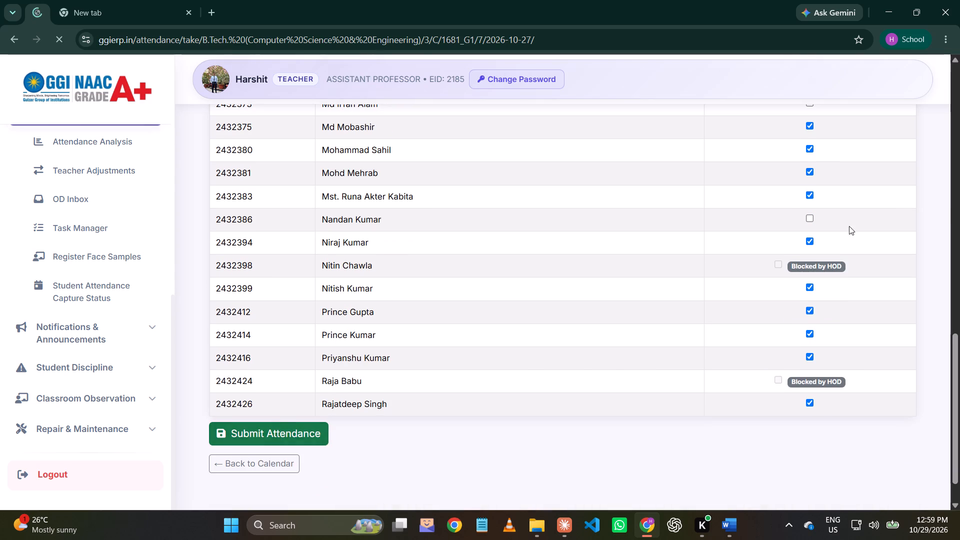
pyautogui.click(880, 144)
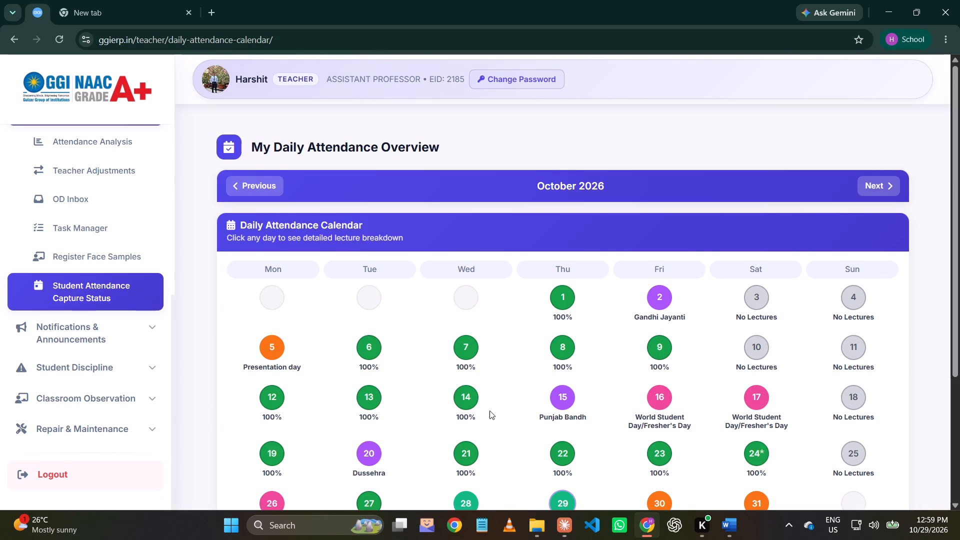
# In the 27 October P8 Software Engineering Lab (G1) list, mark the absent student five rows above the second-last blocked entry present, submit and return to the calendar.
pyautogui.scroll(-1, 489, 410)
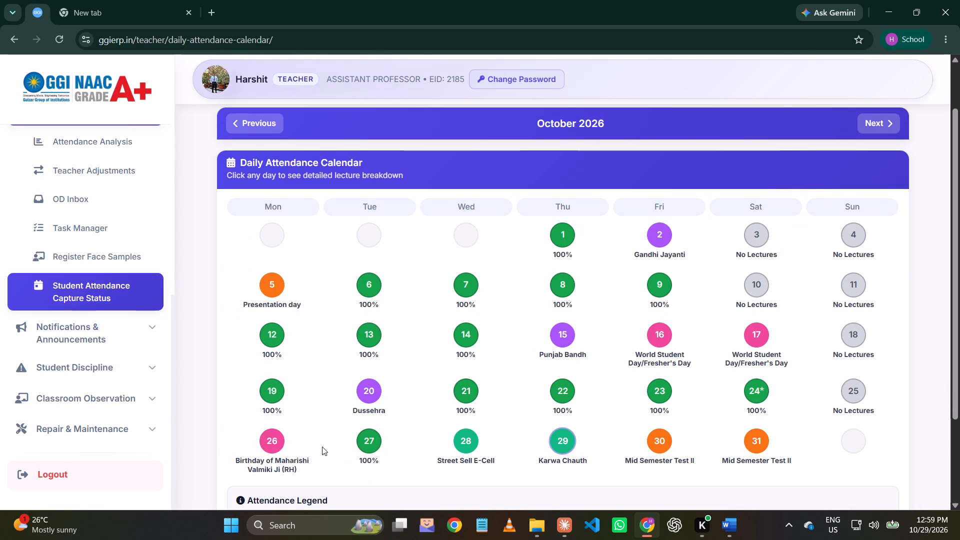
pyautogui.click(374, 441)
pyautogui.click(454, 352)
pyautogui.scroll(-3, 454, 352)
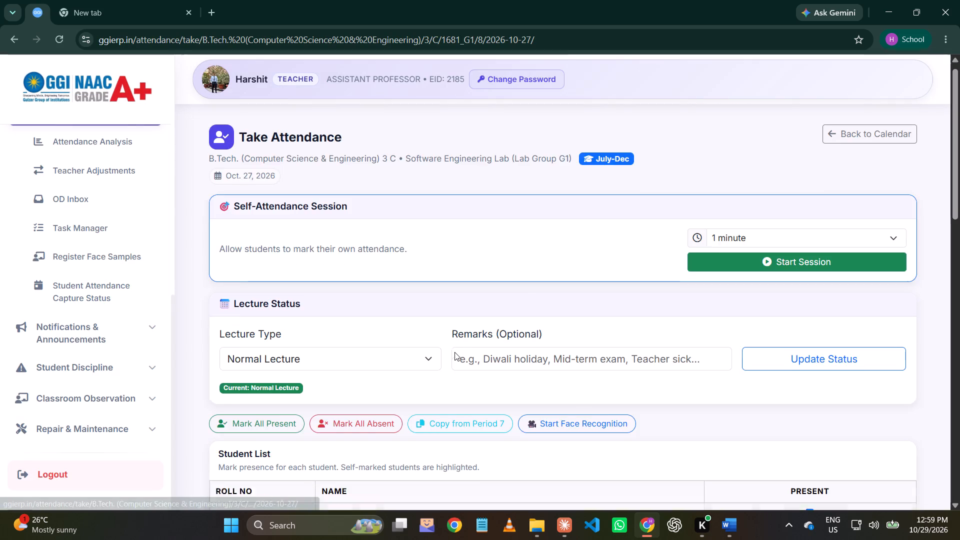
pyautogui.scroll(-9, 454, 352)
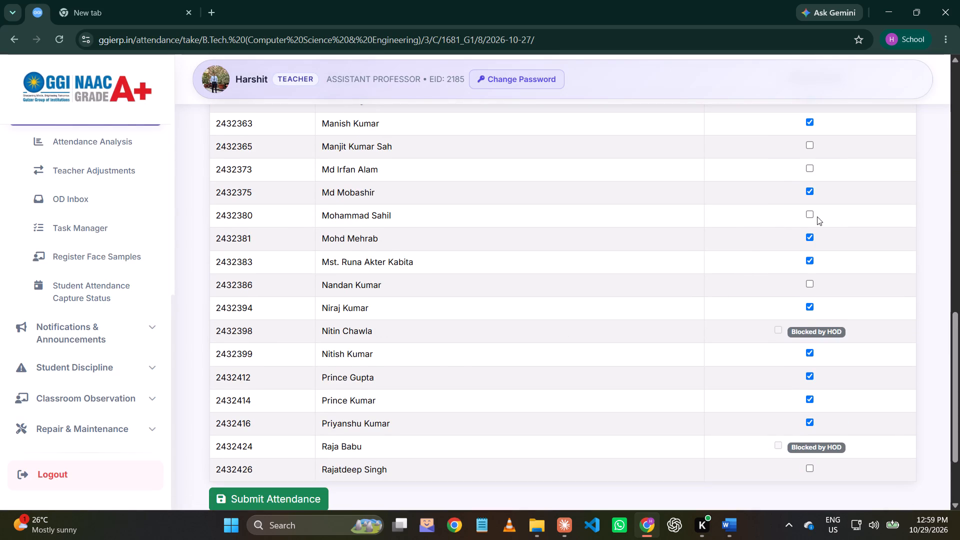
pyautogui.click(808, 211)
pyautogui.click(246, 492)
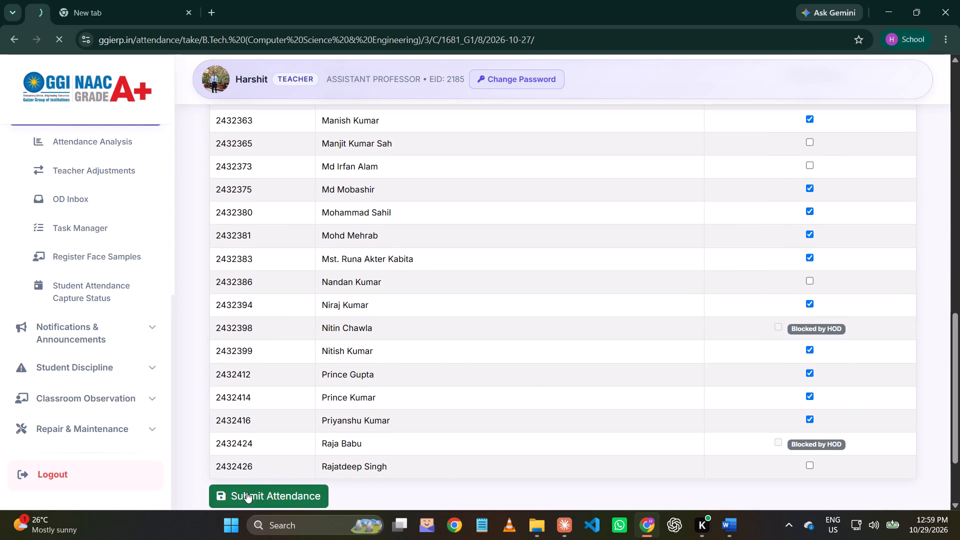
pyautogui.click(830, 145)
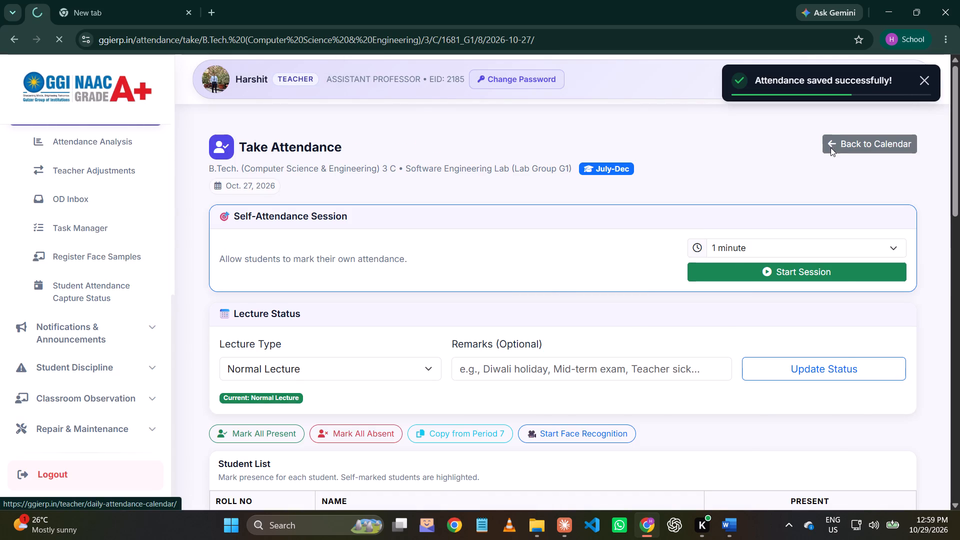
# Review the lecture breakdown for 27 October and close it.
pyautogui.scroll(-2, 484, 446)
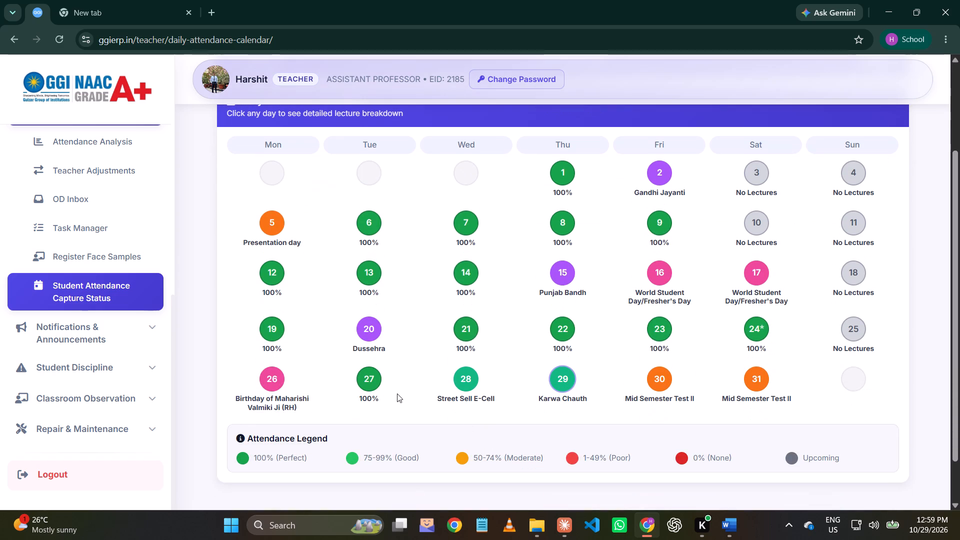
pyautogui.click(366, 376)
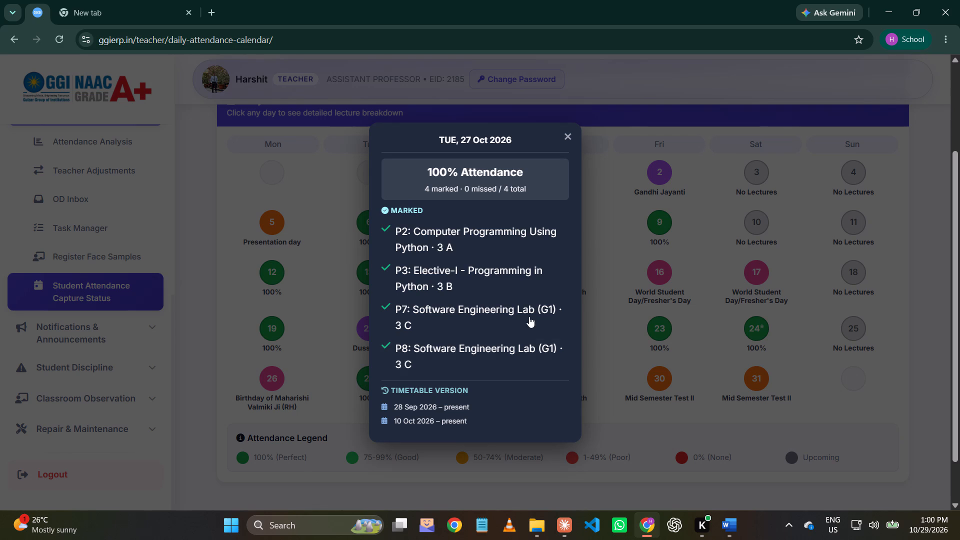
pyautogui.click(565, 140)
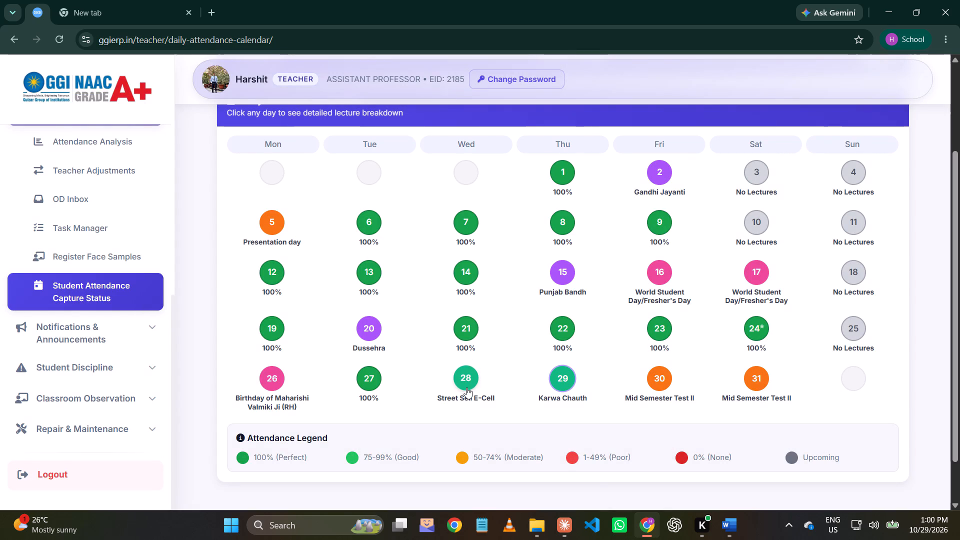
# In the 28 October P1 Software Engineering list, 3 C, mark the fifth student from the end present, submit and return to the calendar.
pyautogui.click(466, 387)
pyautogui.click(485, 213)
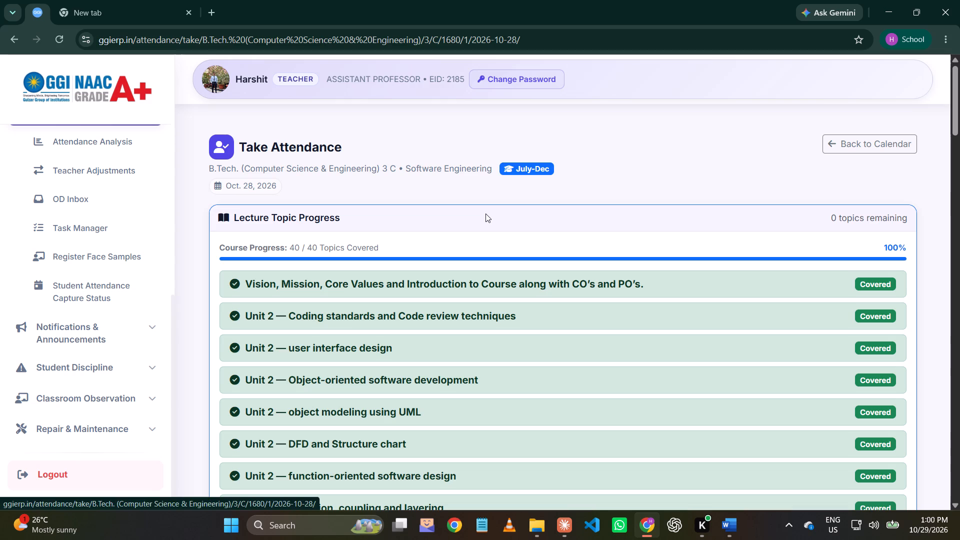
pyautogui.scroll(-18, 468, 355)
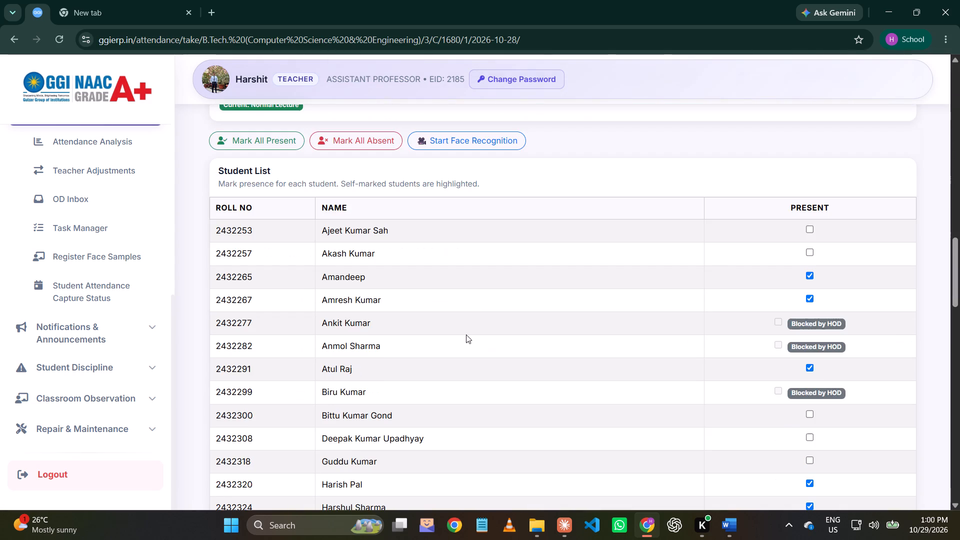
pyautogui.scroll(-5, 411, 314)
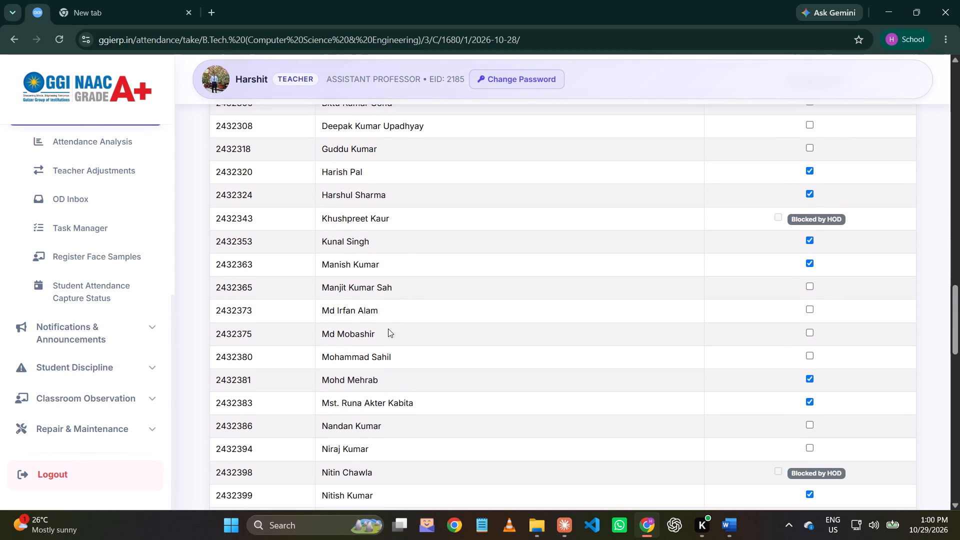
pyautogui.scroll(-5, 378, 406)
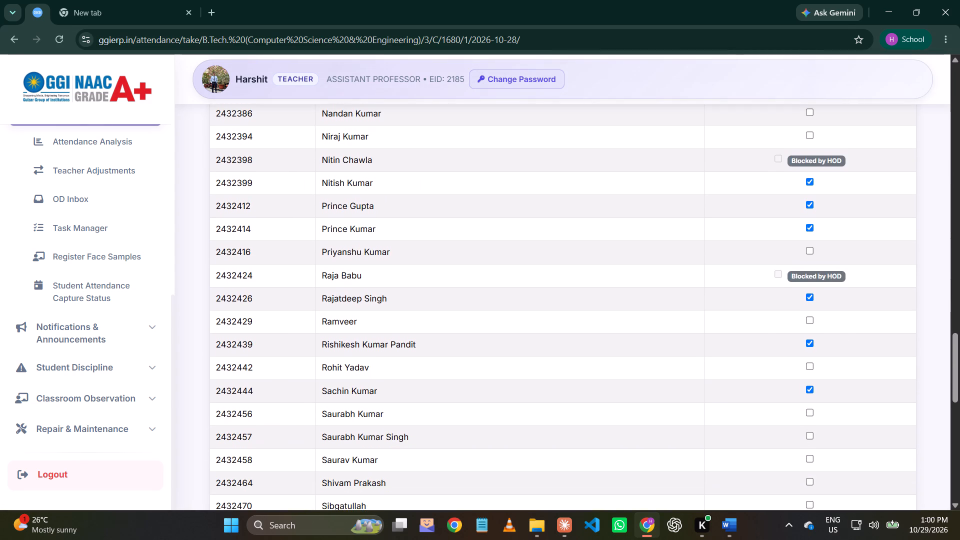
pyautogui.scroll(-5, 378, 406)
pyautogui.scroll(1, 378, 406)
pyautogui.scroll(-1, 378, 406)
pyautogui.scroll(4, 378, 406)
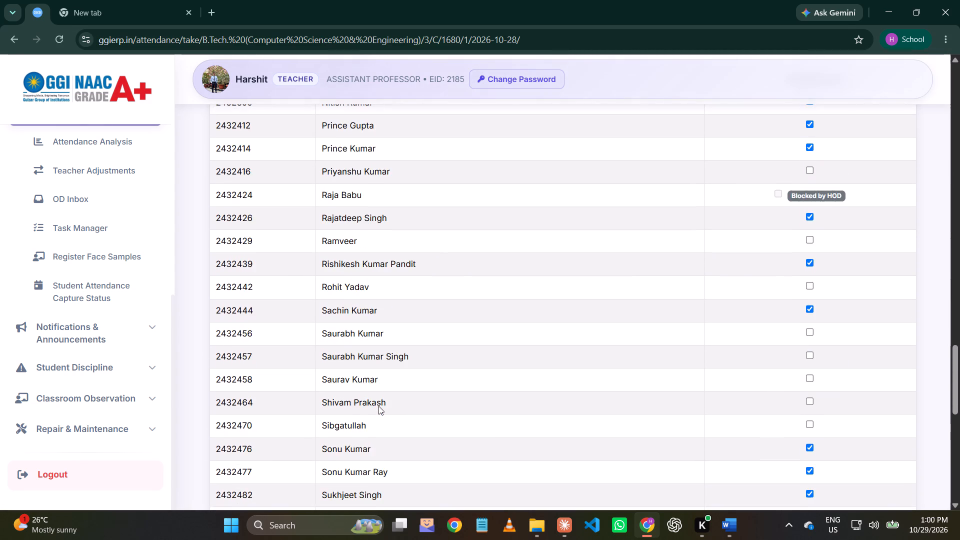
pyautogui.scroll(3, 378, 406)
pyautogui.scroll(-12, 378, 406)
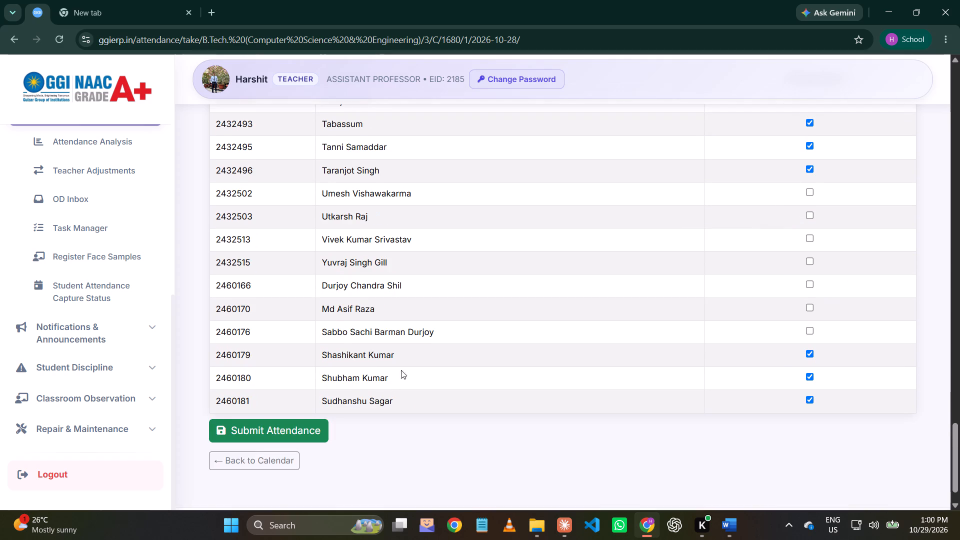
pyautogui.click(808, 272)
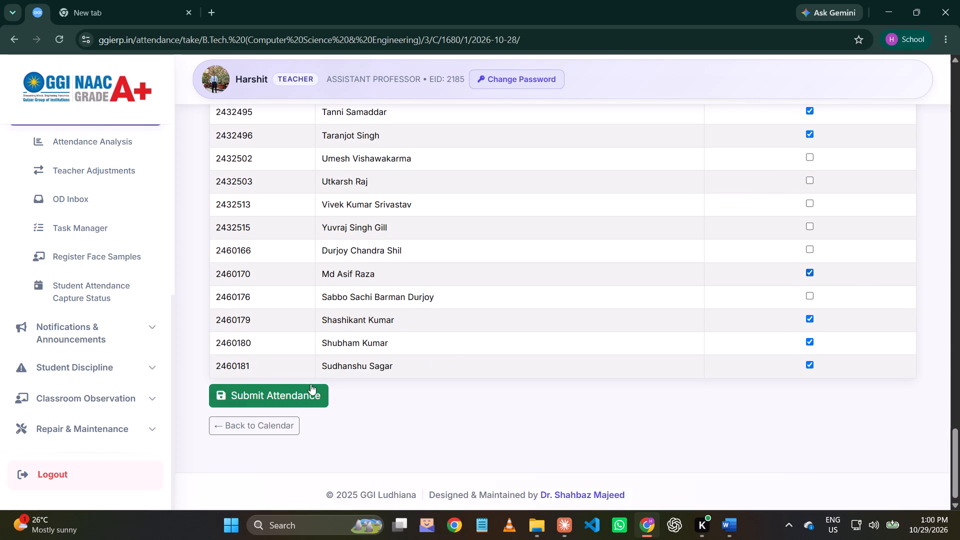
pyautogui.click(306, 389)
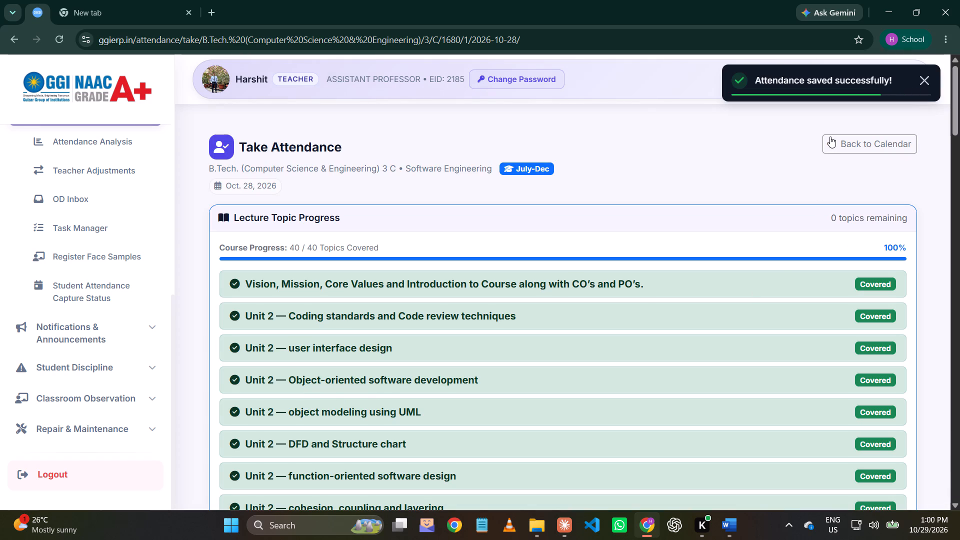
pyautogui.click(830, 136)
# Review the student attendance in the 27 October P2 Computer Programming Using Python list, 3 A, and return to the calendar.
pyautogui.scroll(-3, 534, 422)
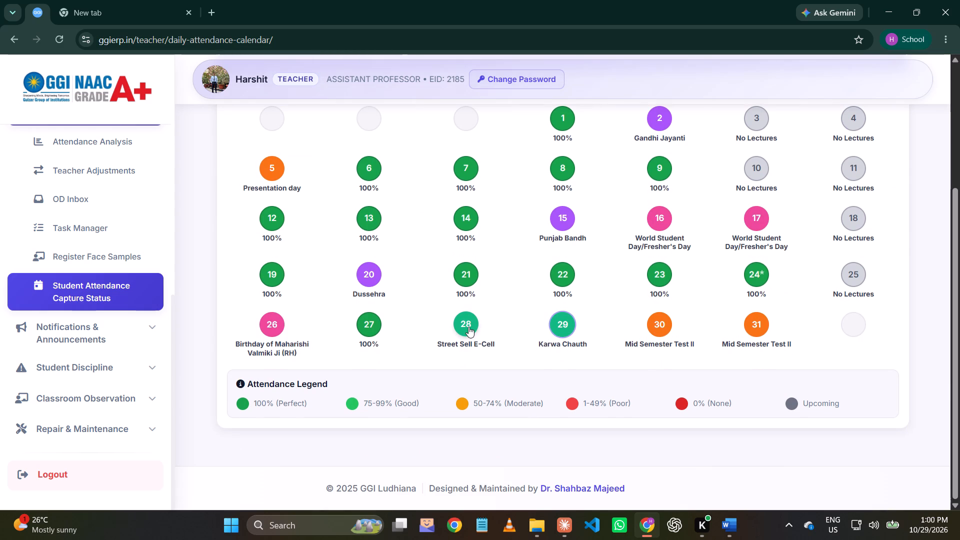
pyautogui.click(367, 321)
pyautogui.click(484, 250)
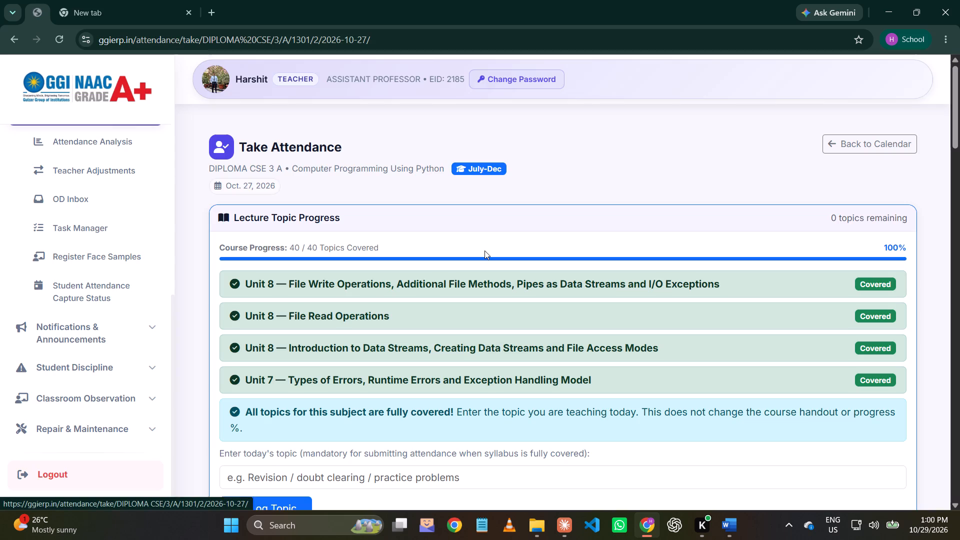
pyautogui.scroll(-6, 498, 303)
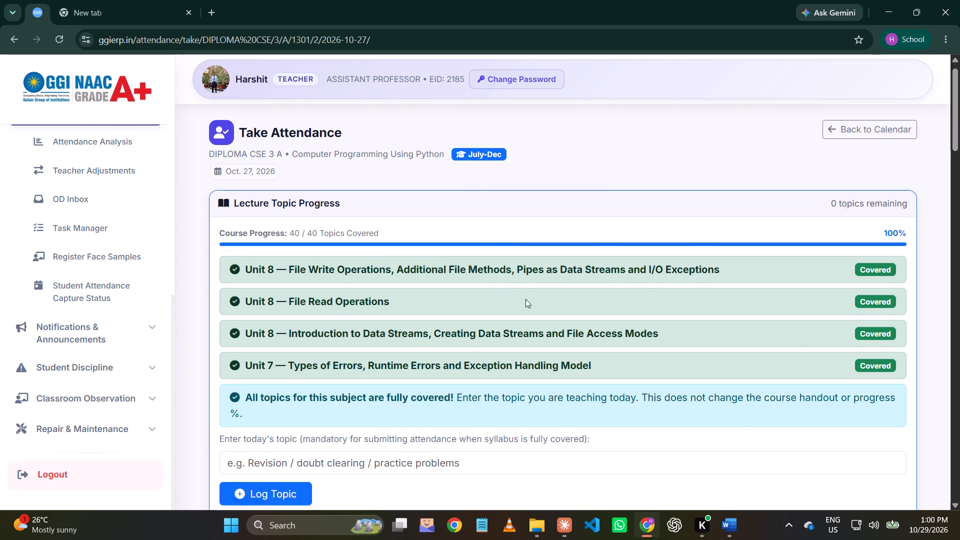
pyautogui.scroll(-6, 525, 299)
pyautogui.scroll(-5, 377, 214)
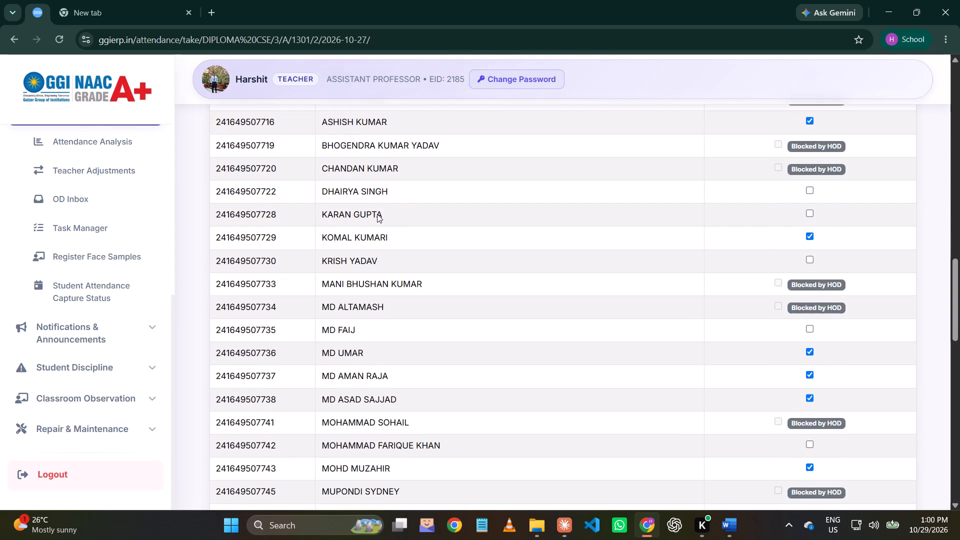
pyautogui.scroll(-6, 377, 214)
pyautogui.scroll(-4, 378, 258)
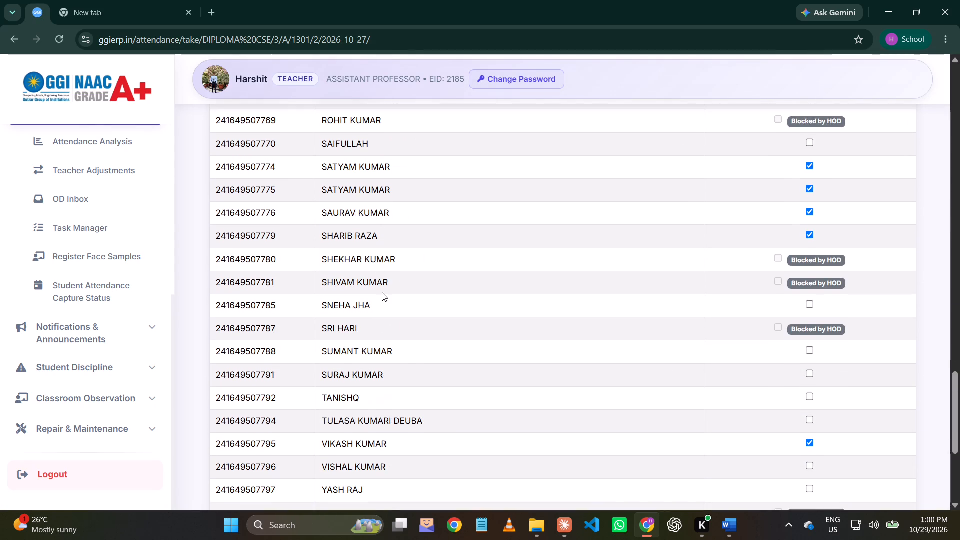
pyautogui.scroll(-2, 382, 293)
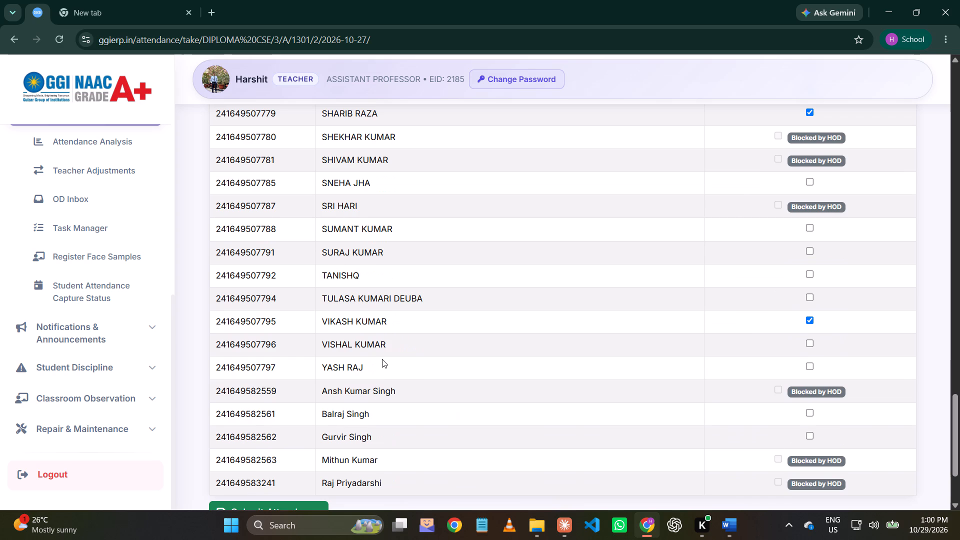
pyautogui.scroll(3, 382, 359)
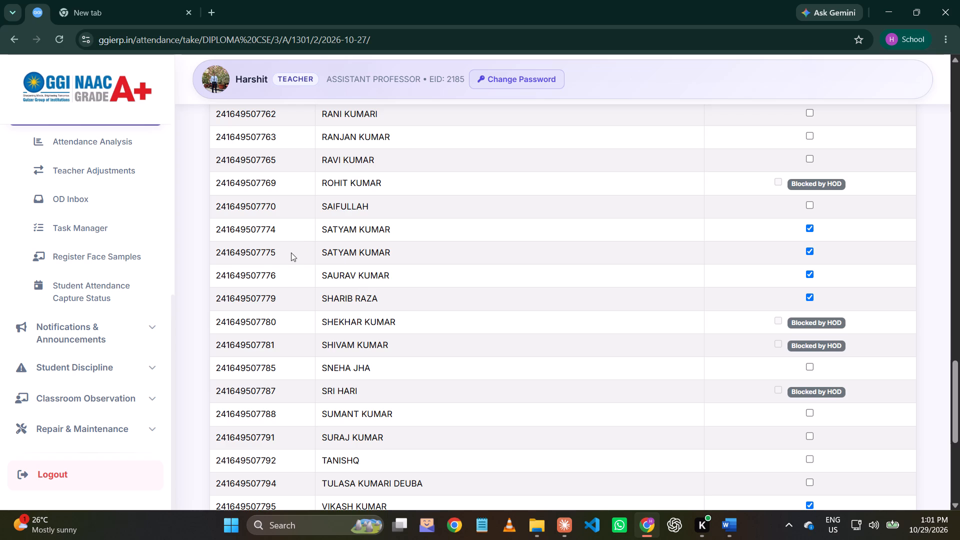
pyautogui.scroll(5, 284, 260)
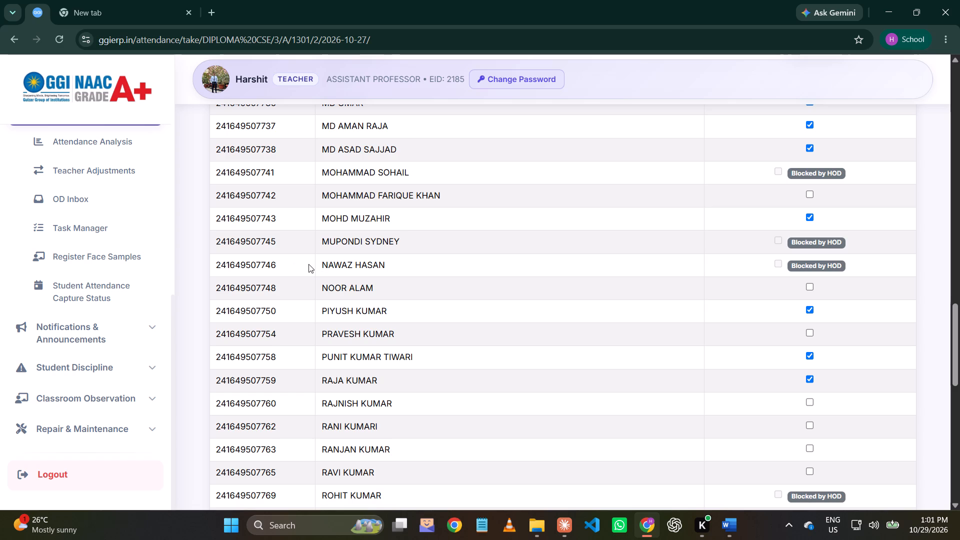
pyautogui.scroll(19, 339, 250)
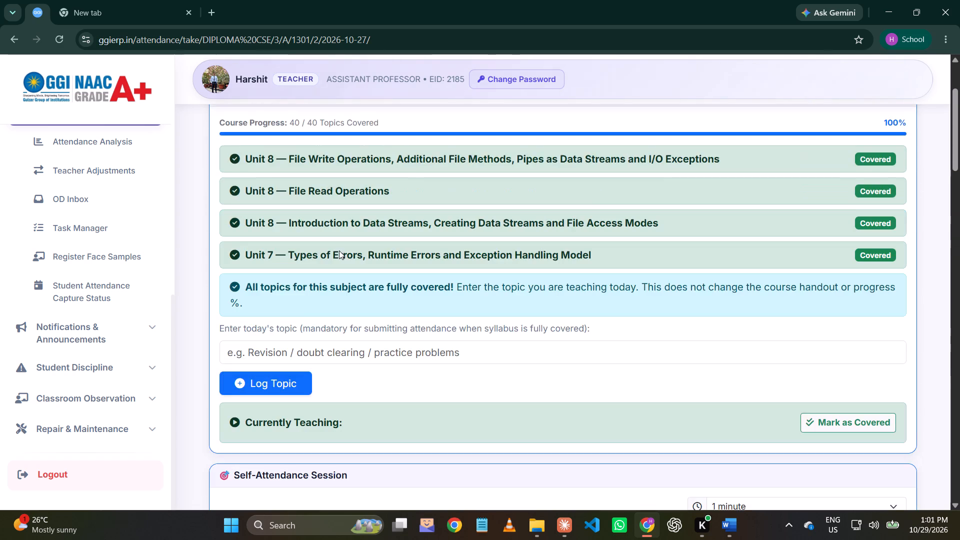
pyautogui.scroll(5, 339, 250)
pyautogui.click(837, 141)
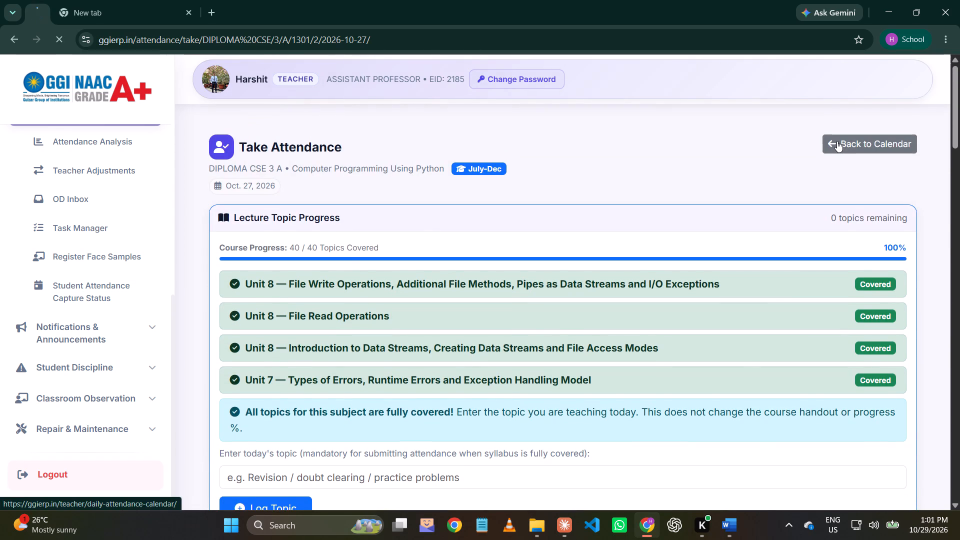
# Recheck the student attendance in the 27 October P7 Software Engineering Lab (G1) list, 3 C, and return to the calendar.
pyautogui.scroll(-2, 442, 491)
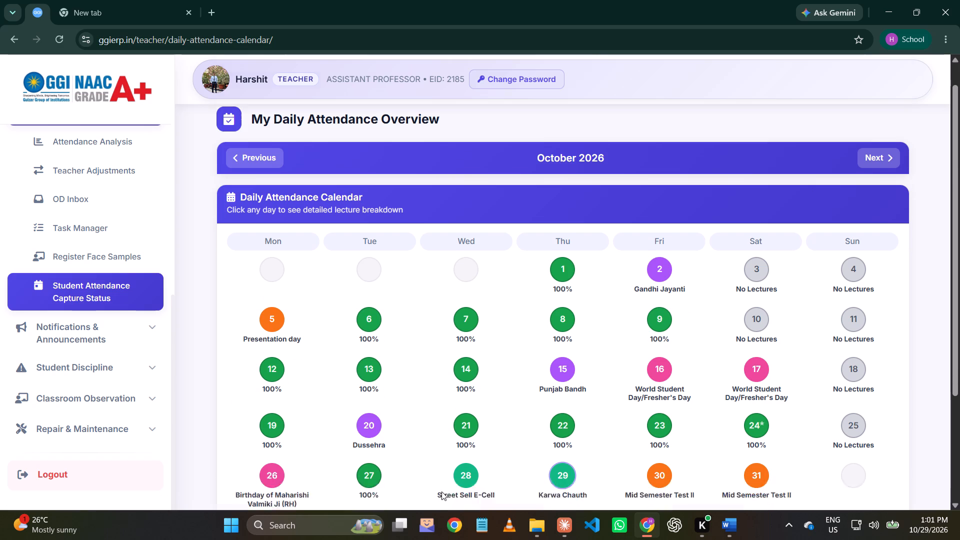
pyautogui.click(371, 386)
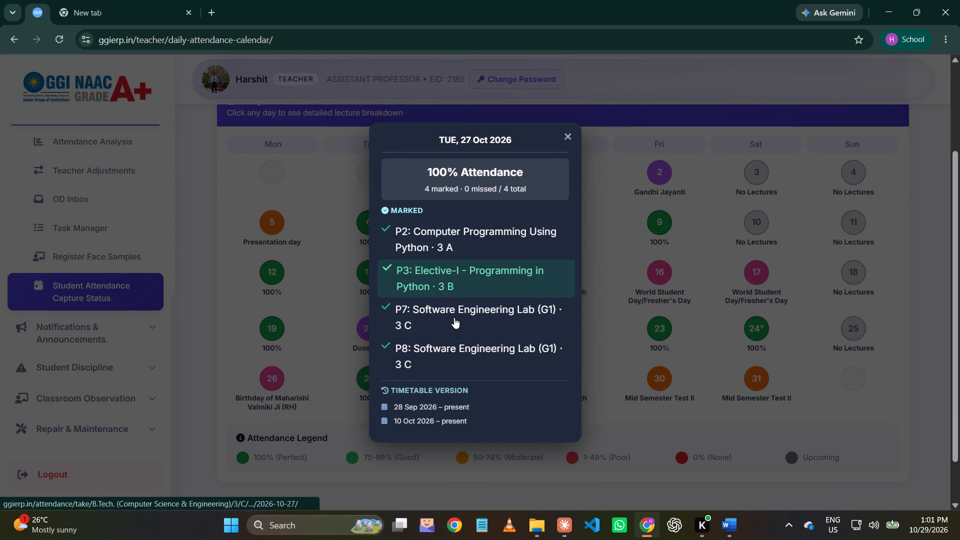
pyautogui.click(454, 320)
pyautogui.scroll(-8, 454, 320)
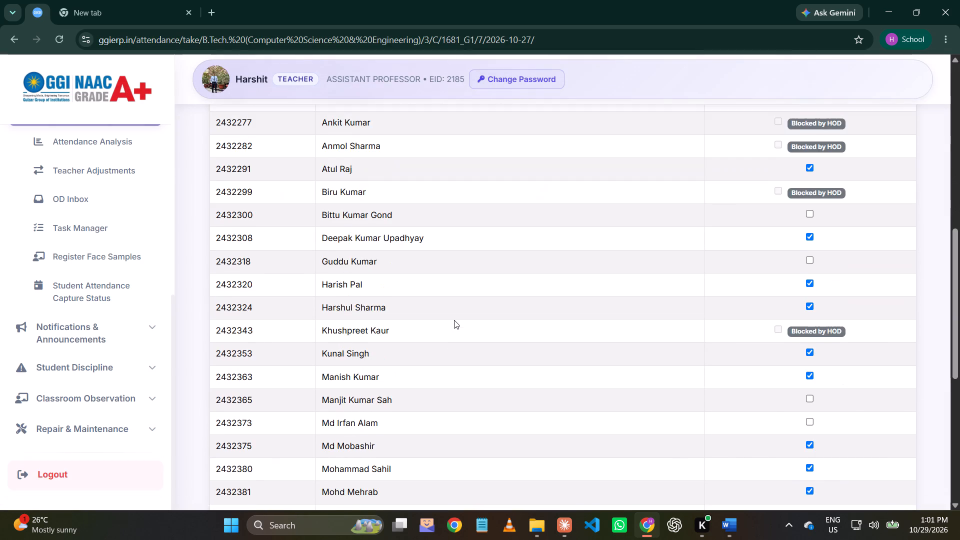
pyautogui.scroll(-6, 454, 320)
pyautogui.scroll(4, 454, 320)
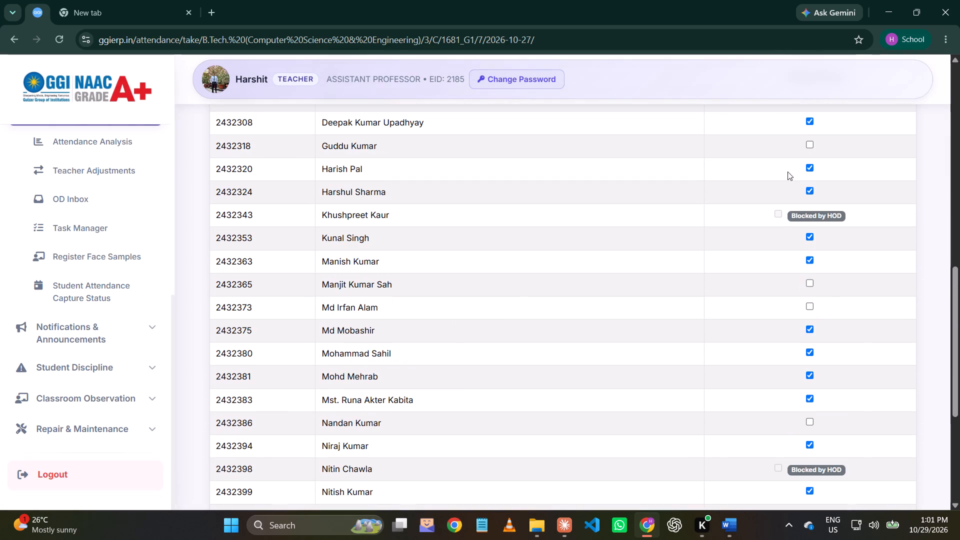
pyautogui.scroll(6, 872, 182)
pyautogui.scroll(5, 882, 125)
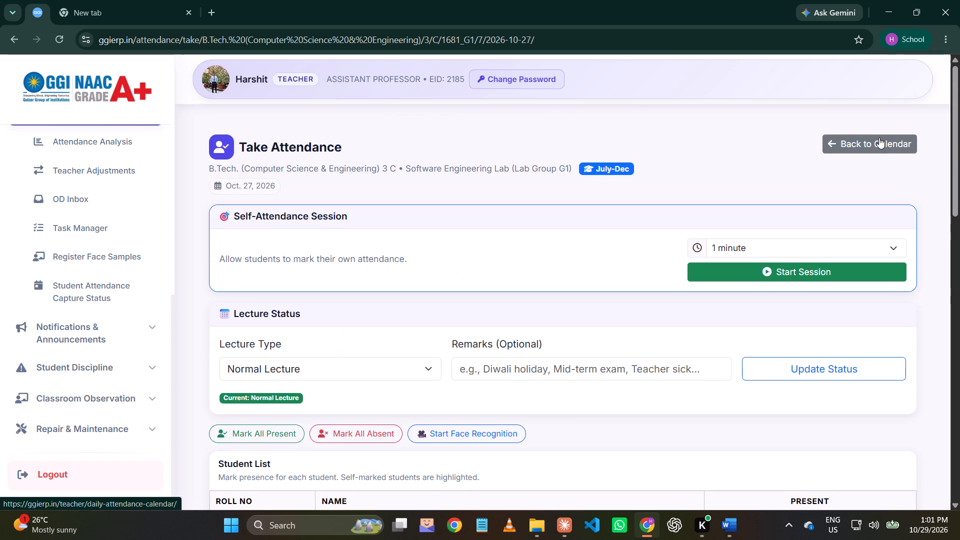
pyautogui.click(879, 137)
# In the 28 October P1 Software Engineering list, 3 C, mark the 24th student from the end present and submit the attendance.
pyautogui.scroll(-4, 443, 444)
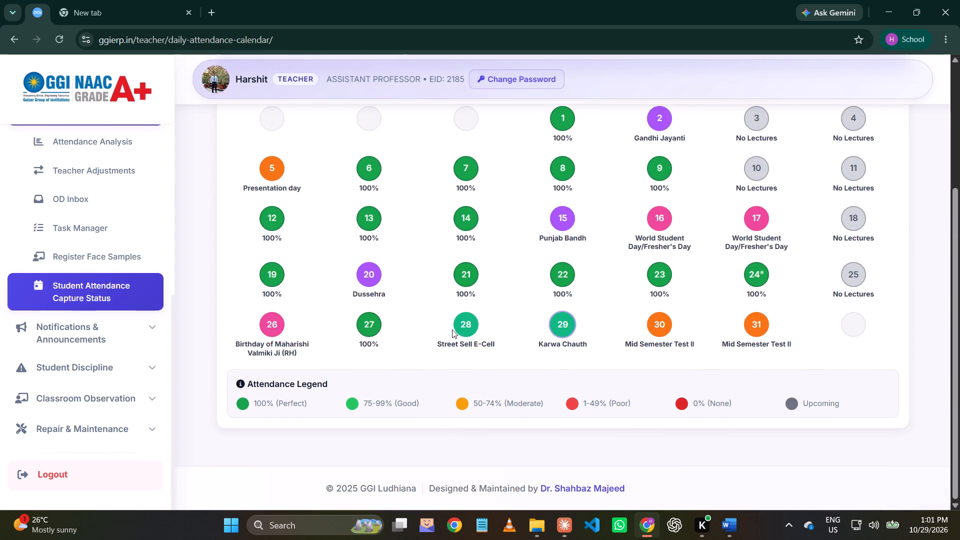
pyautogui.click(460, 328)
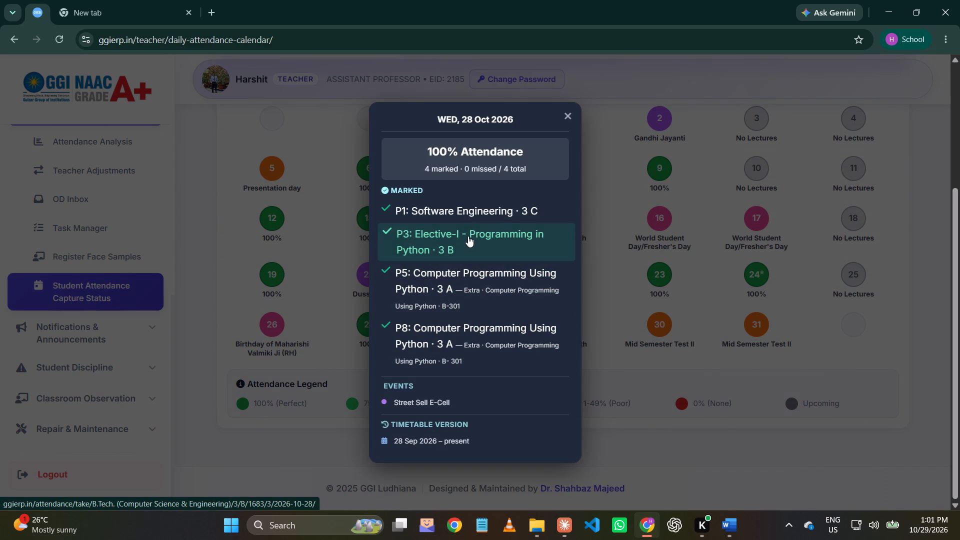
pyautogui.click(472, 215)
pyautogui.scroll(-4, 521, 367)
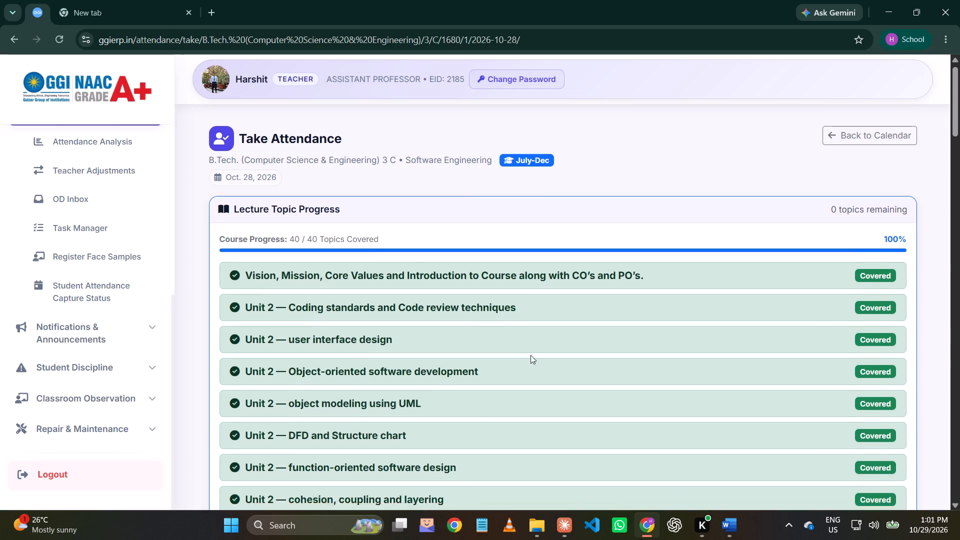
pyautogui.scroll(-19, 530, 355)
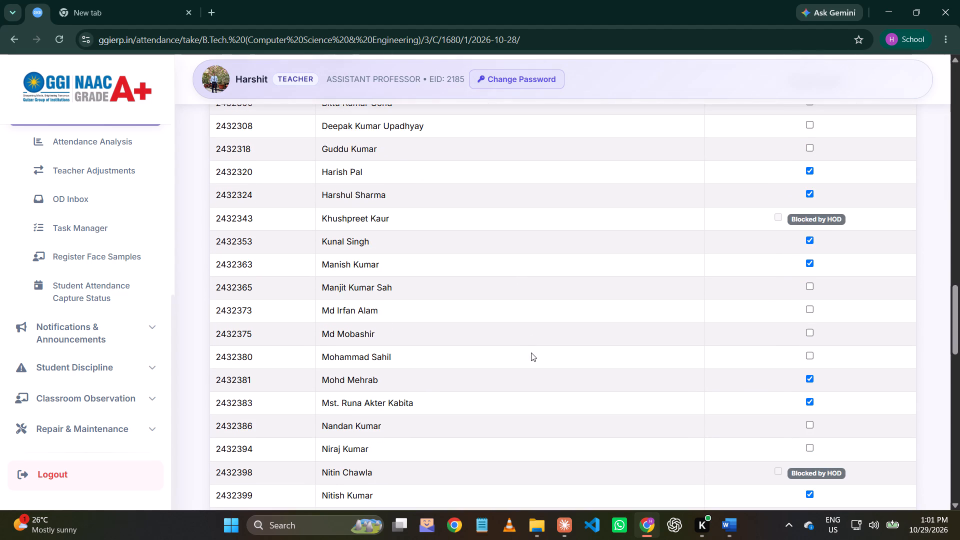
pyautogui.scroll(-5, 531, 352)
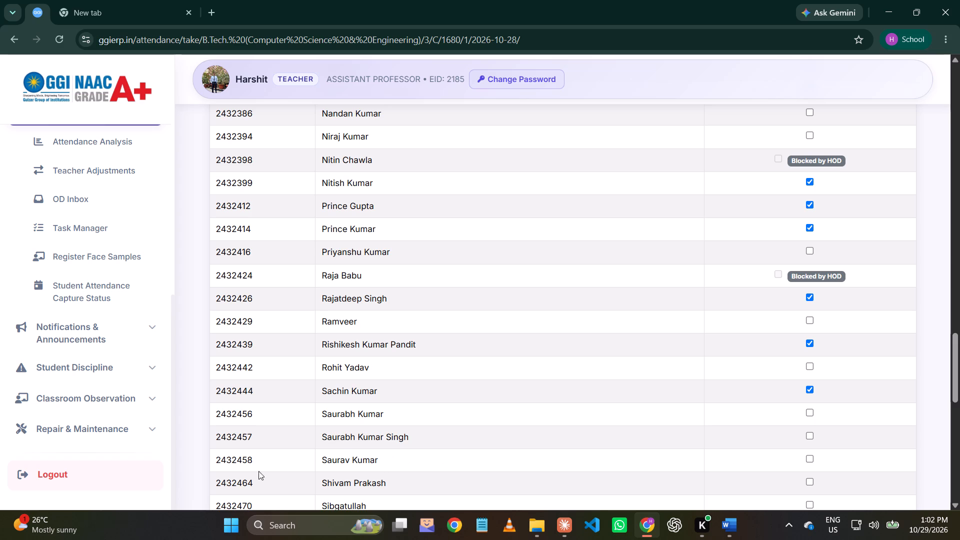
pyautogui.click(806, 457)
pyautogui.scroll(-4, 520, 346)
pyautogui.scroll(-5, 284, 419)
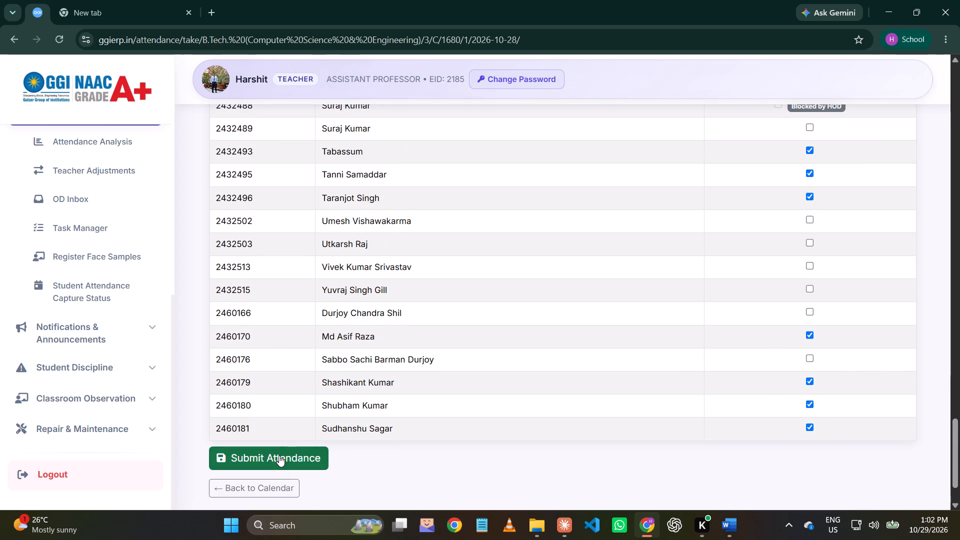
pyautogui.click(279, 455)
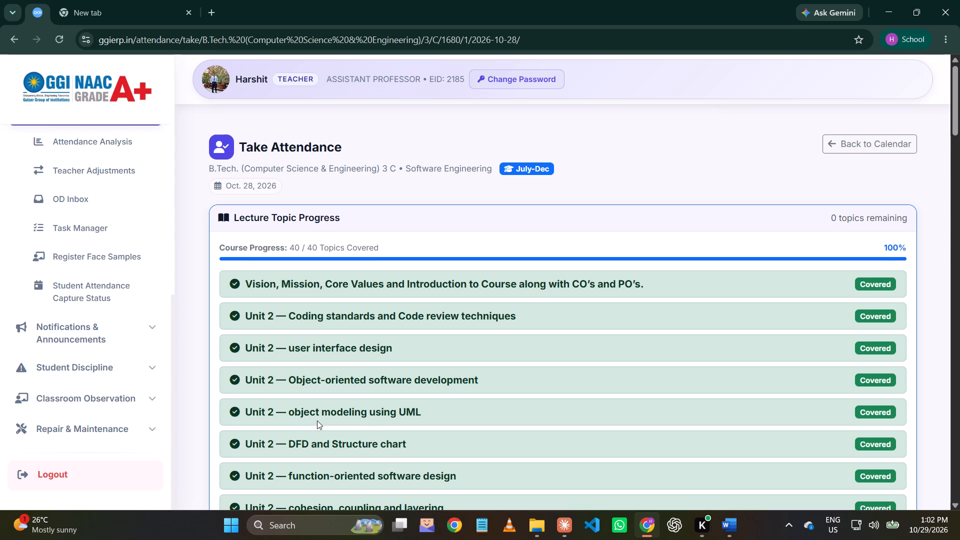
# Recheck the 28 October P1 Software Engineering list, 3 C, resubmit the attendance and return to the calendar.
pyautogui.scroll(-16, 317, 420)
pyautogui.scroll(-10, 317, 420)
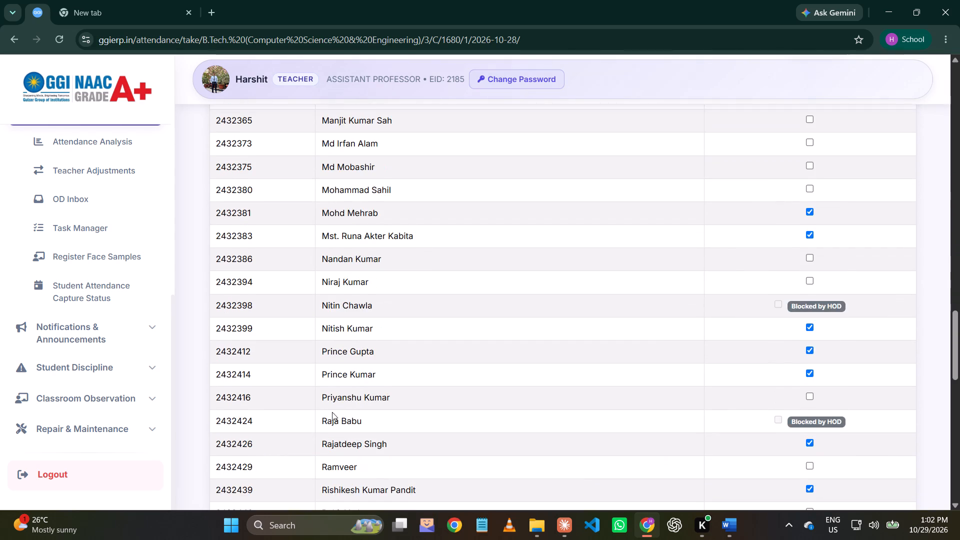
pyautogui.scroll(2, 370, 318)
pyautogui.scroll(-11, 471, 292)
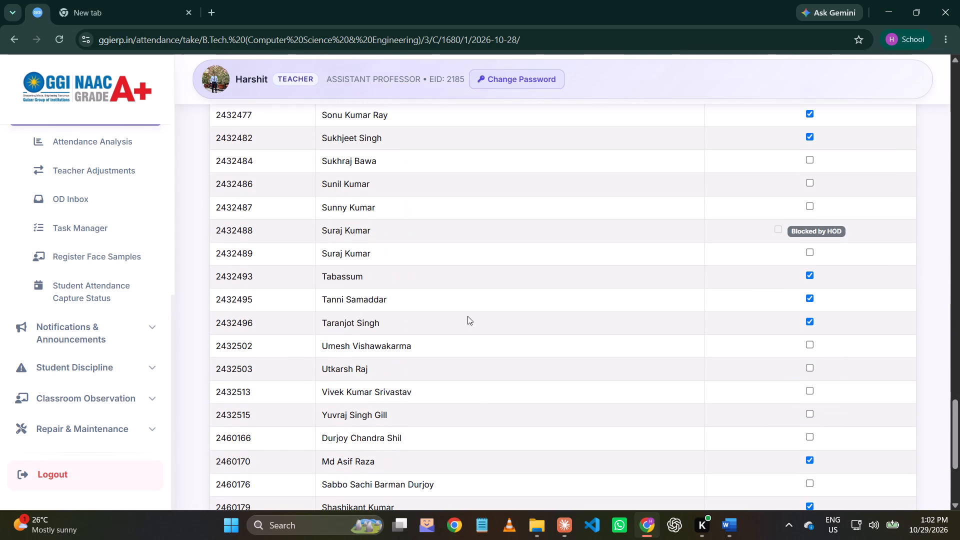
pyautogui.scroll(-2, 554, 391)
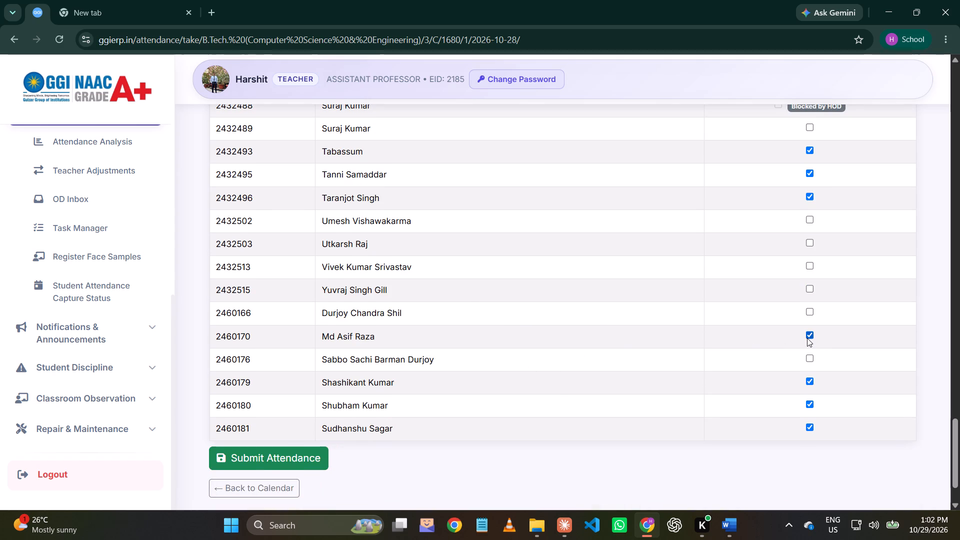
pyautogui.click(287, 462)
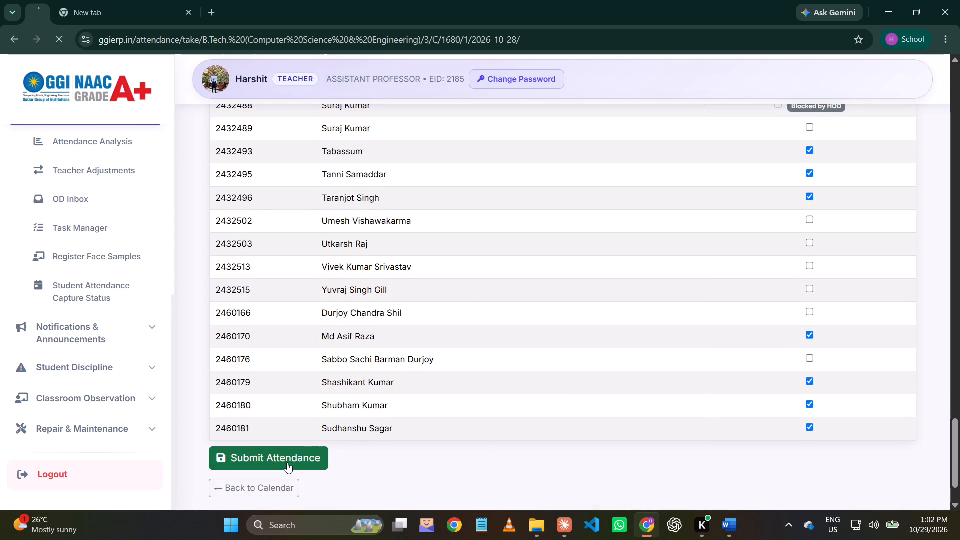
pyautogui.scroll(5, 520, 357)
pyautogui.click(873, 143)
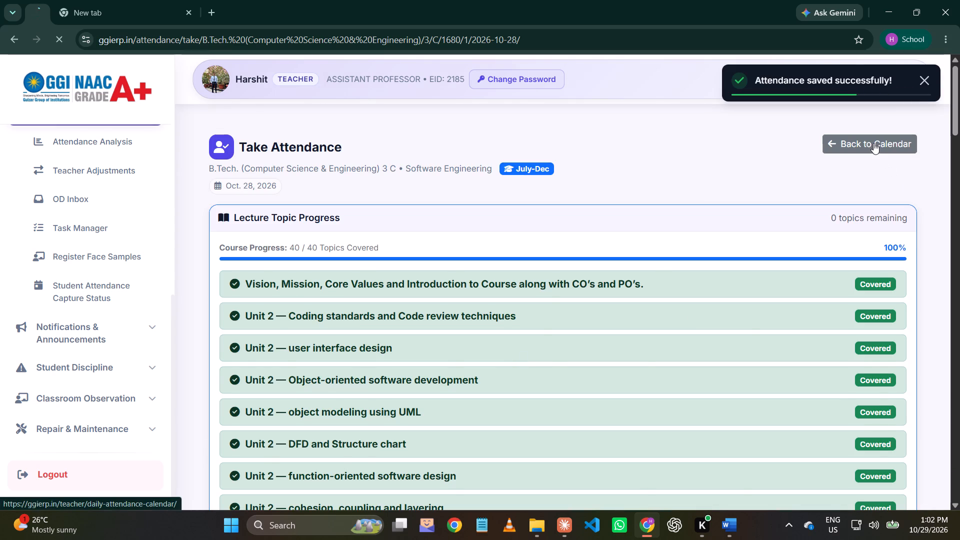
# Review the student attendance in the 27 October P7 Software Engineering Lab (G1) list, 3 C, and return to the calendar.
pyautogui.scroll(-3, 630, 438)
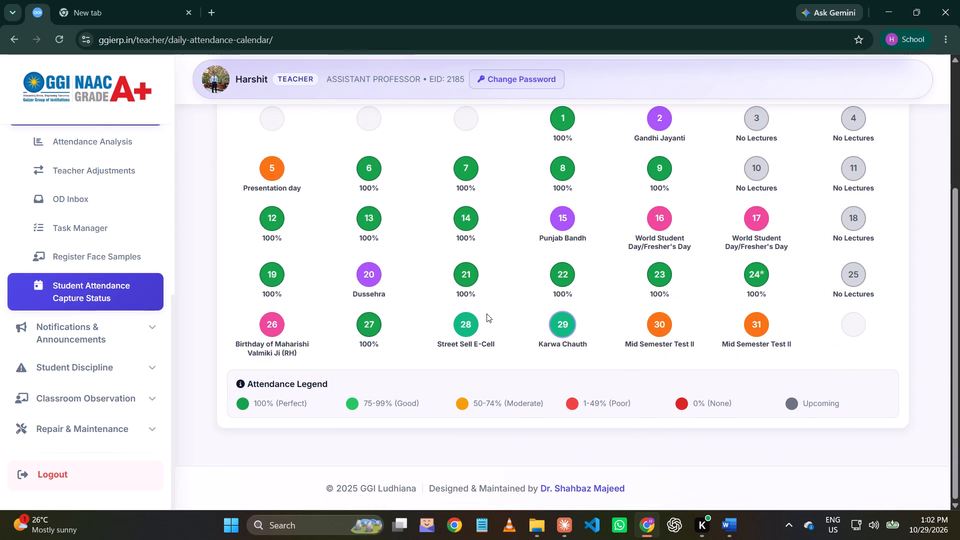
pyautogui.click(368, 321)
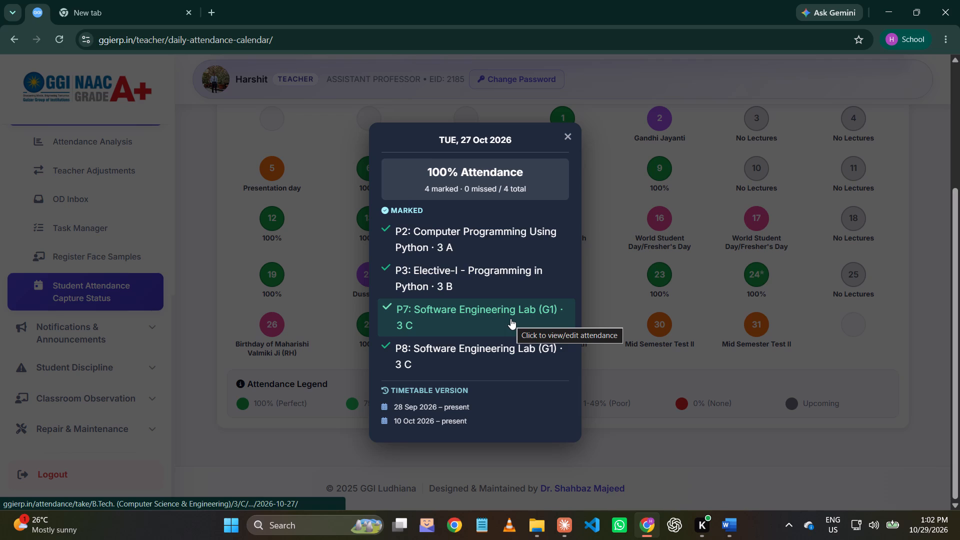
pyautogui.click(510, 318)
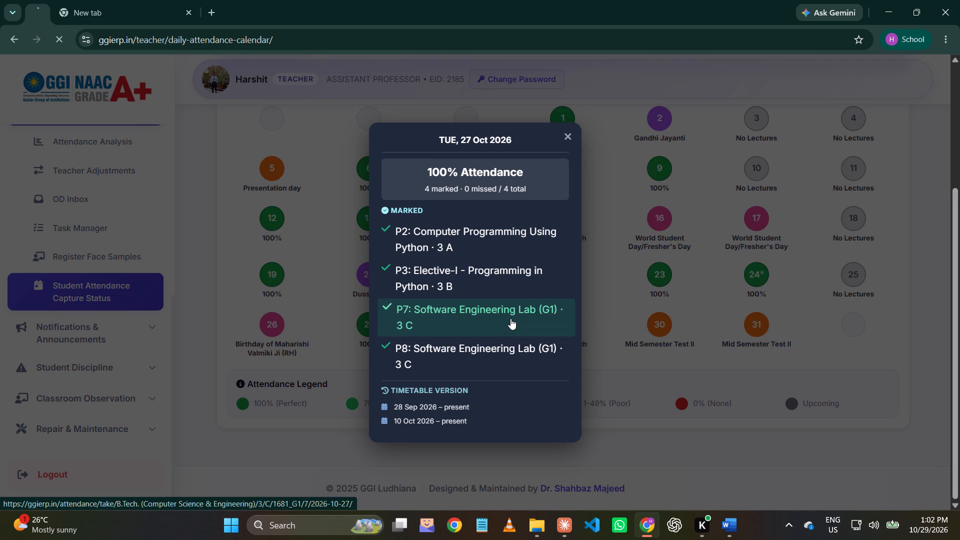
pyautogui.scroll(-18, 510, 318)
pyautogui.scroll(5, 514, 322)
pyautogui.scroll(2, 797, 117)
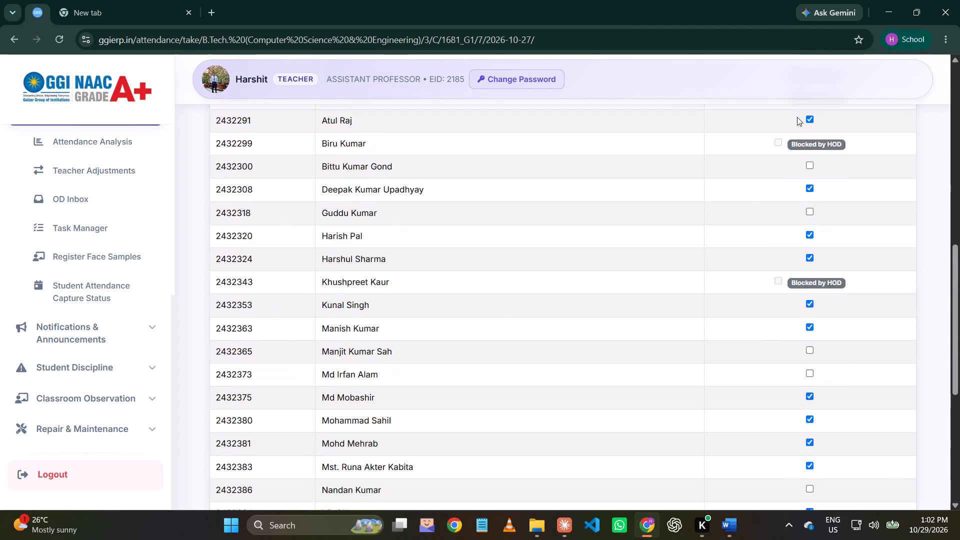
pyautogui.scroll(7, 797, 117)
pyautogui.scroll(1, 904, 135)
pyautogui.click(901, 140)
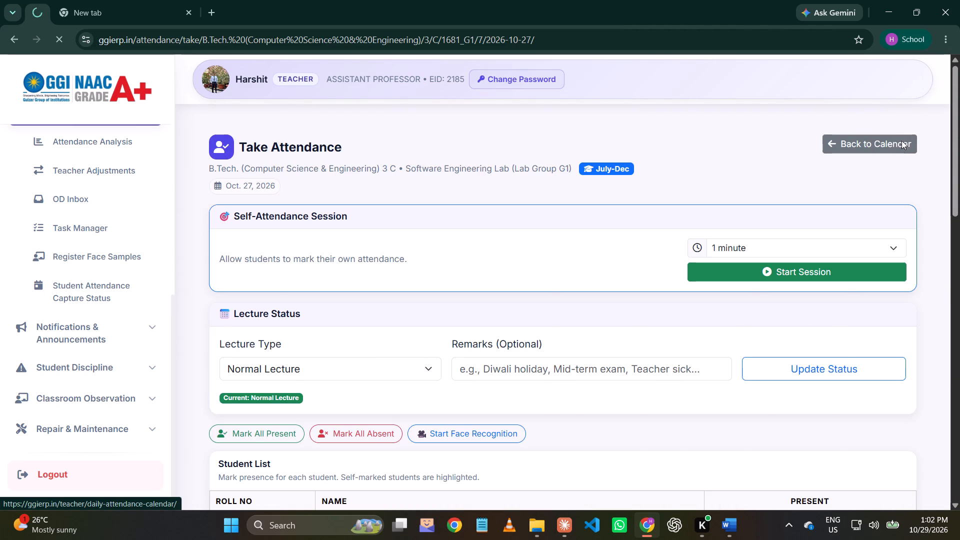
# In the 24 October P7 Software Engineering Lab (G2) list, 3 C, mark the seventh student present, submit and return to the calendar.
pyautogui.scroll(-2, 741, 435)
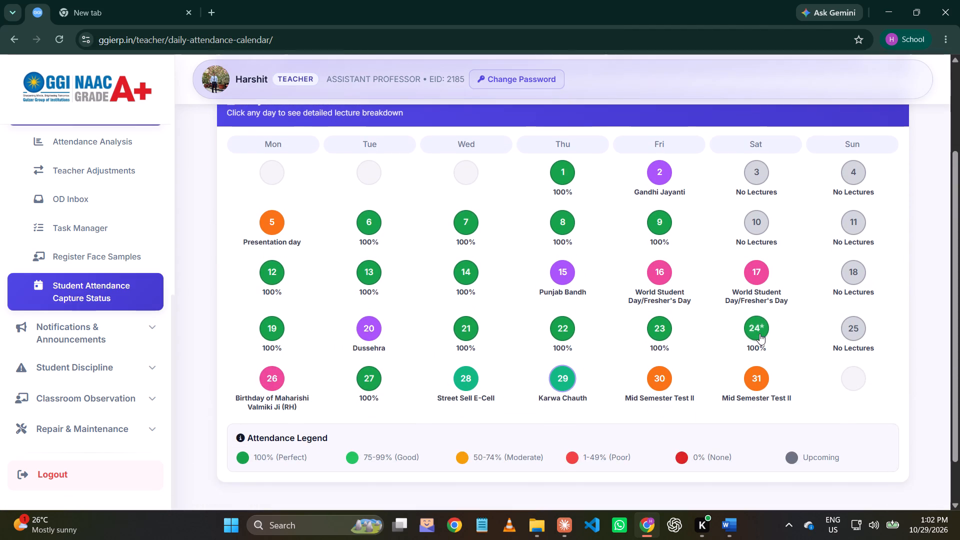
pyautogui.click(759, 334)
pyautogui.click(485, 330)
pyautogui.scroll(-3, 485, 330)
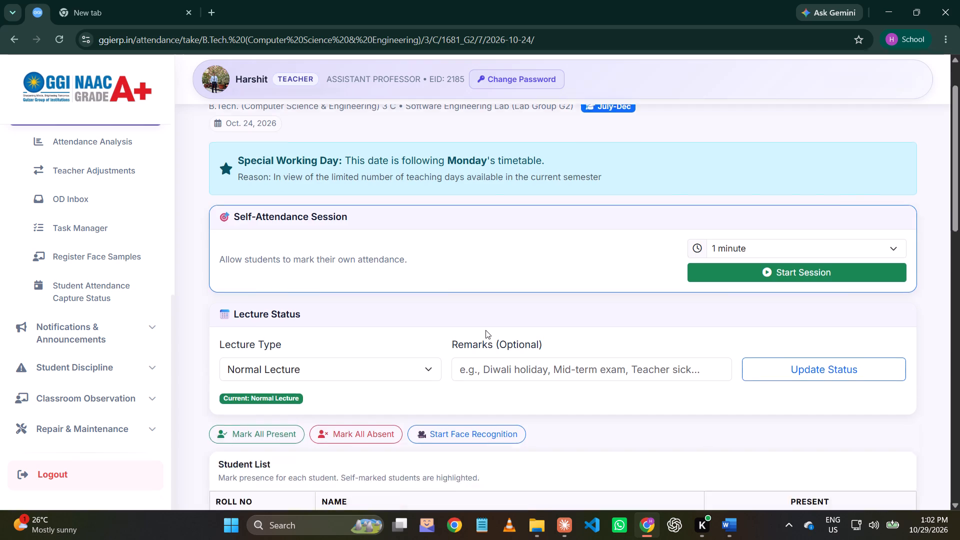
pyautogui.scroll(-7, 485, 330)
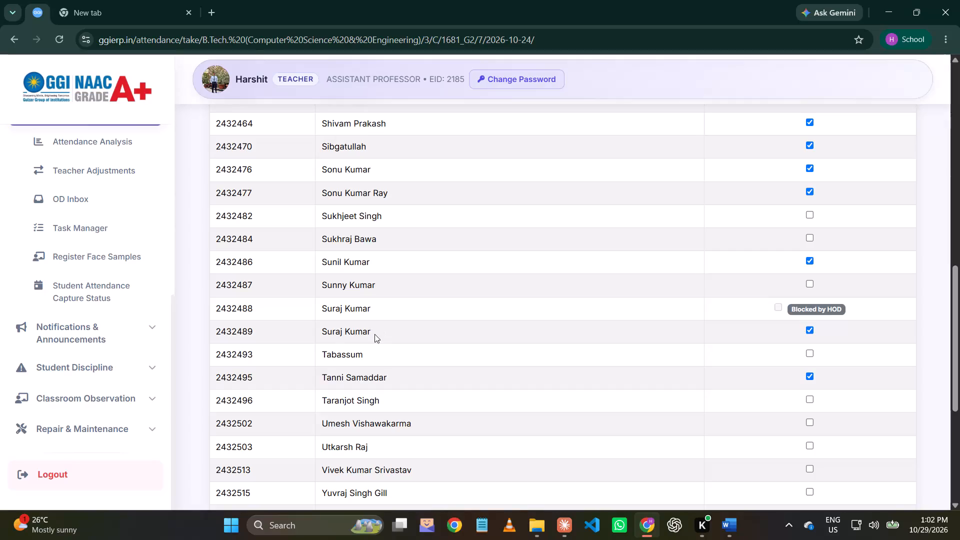
pyautogui.scroll(1, 379, 311)
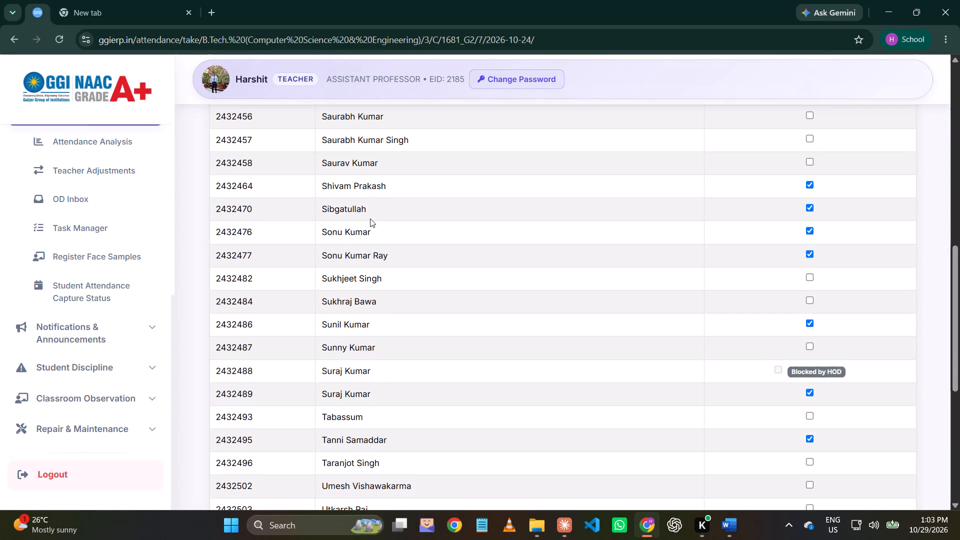
pyautogui.scroll(-4, 390, 300)
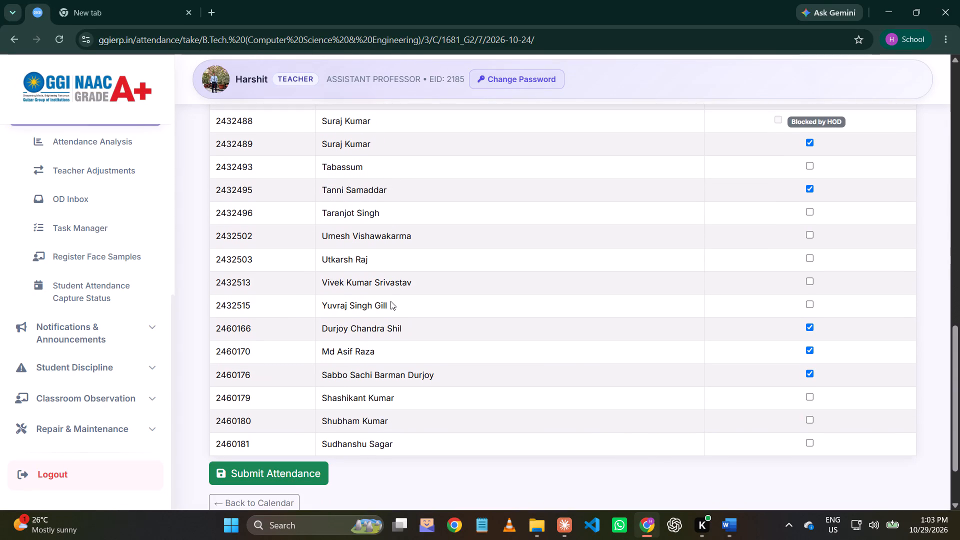
pyautogui.scroll(5, 390, 301)
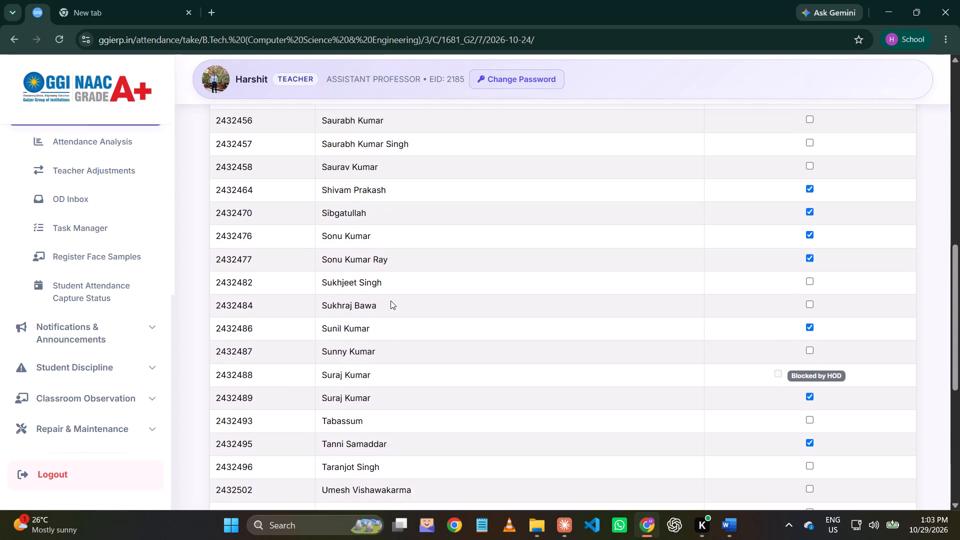
pyautogui.scroll(3, 368, 301)
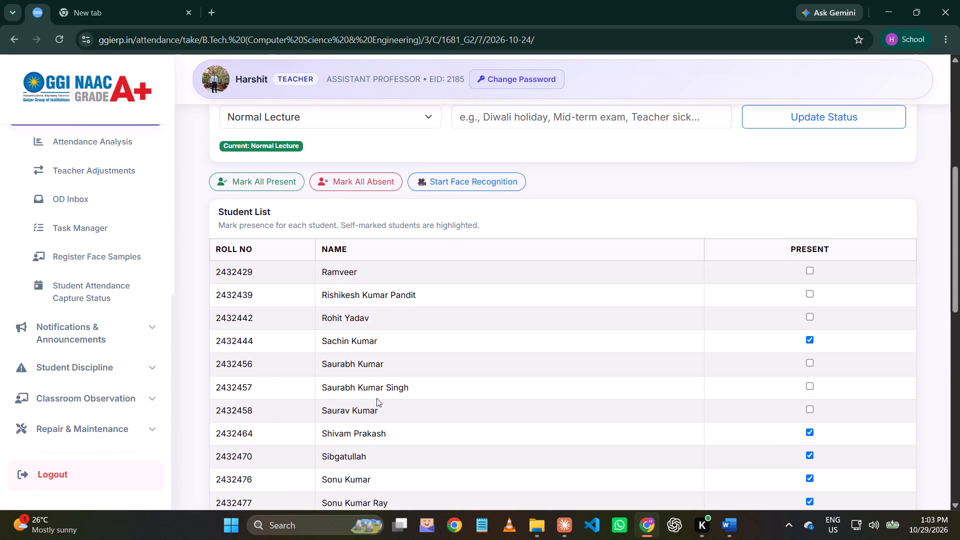
pyautogui.click(810, 412)
pyautogui.scroll(-4, 491, 381)
pyautogui.scroll(-5, 429, 410)
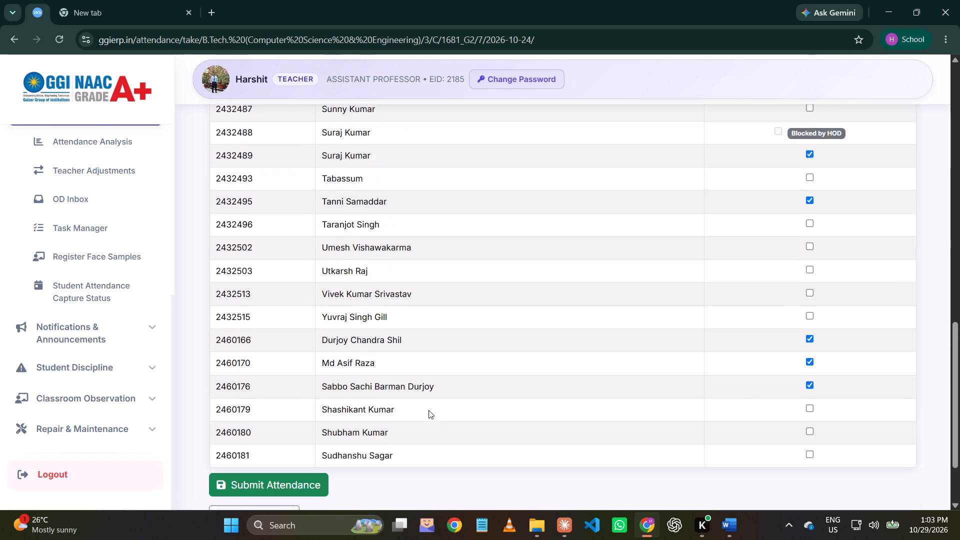
pyautogui.click(292, 407)
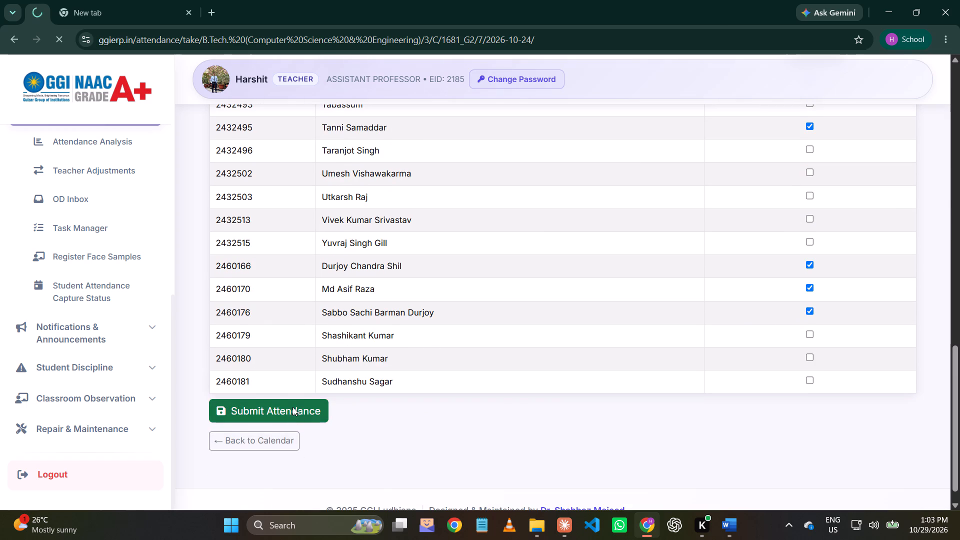
pyautogui.click(861, 152)
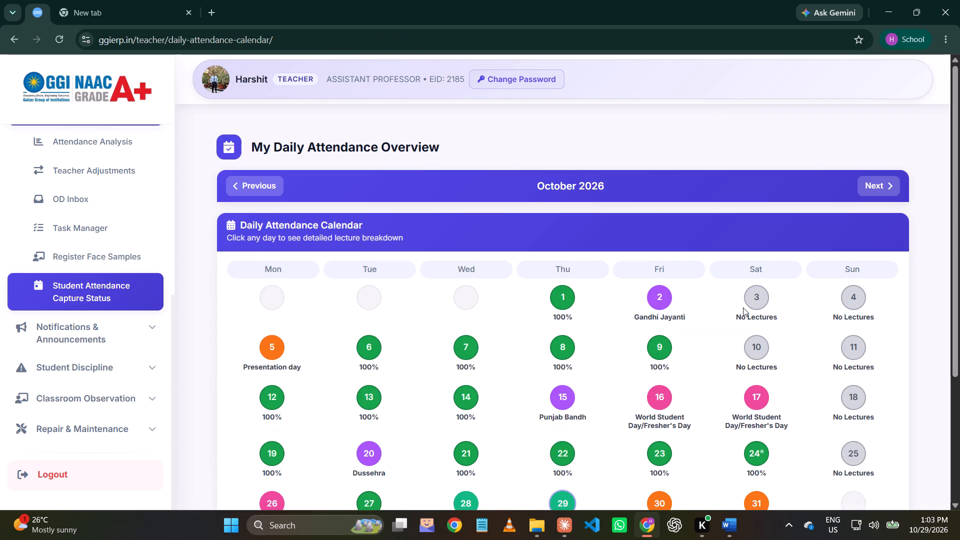
# In the 24 October P8 Software Engineering Lab (G2) list, 3 C, mark the seventh student present, submit and return to the calendar.
pyautogui.scroll(-1, 606, 423)
pyautogui.click(754, 386)
pyautogui.click(498, 356)
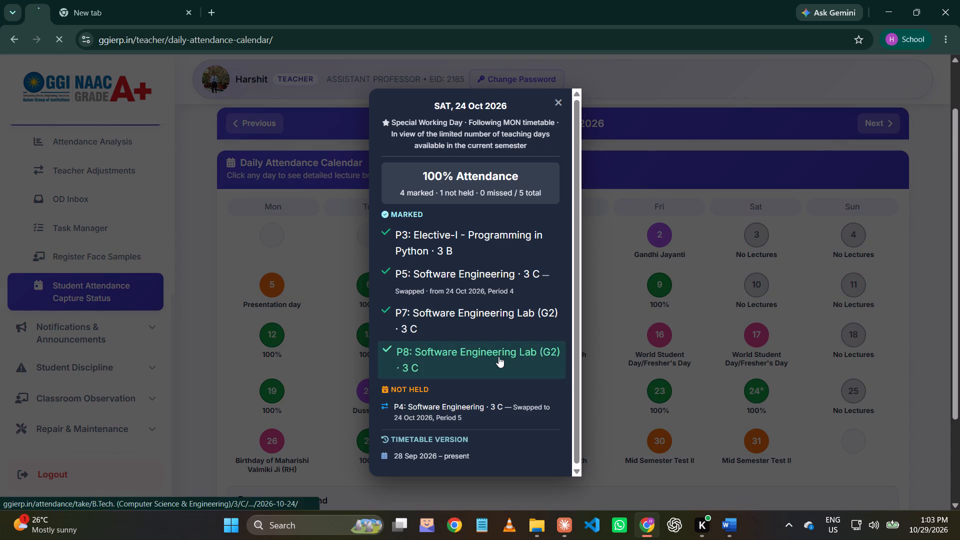
pyautogui.scroll(-10, 498, 356)
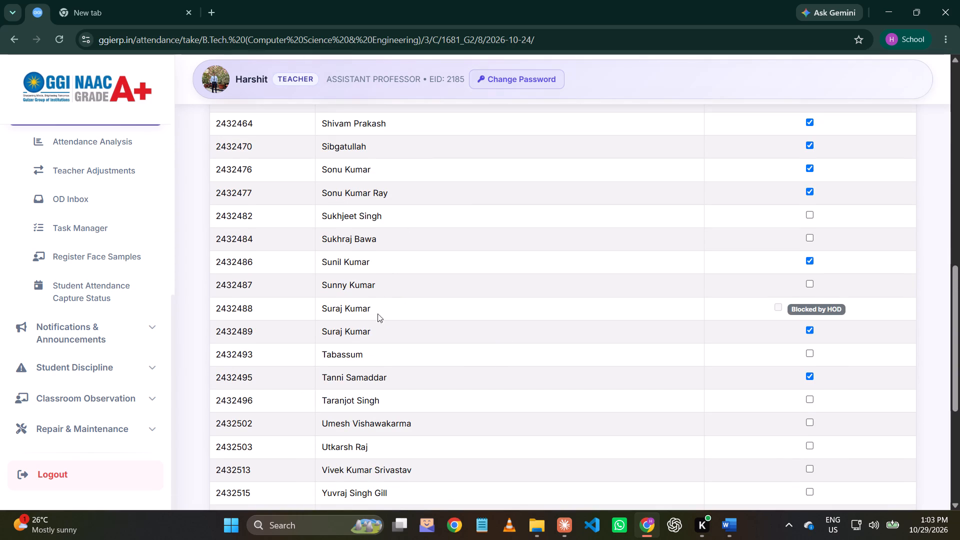
pyautogui.scroll(-3, 378, 365)
pyautogui.scroll(6, 378, 368)
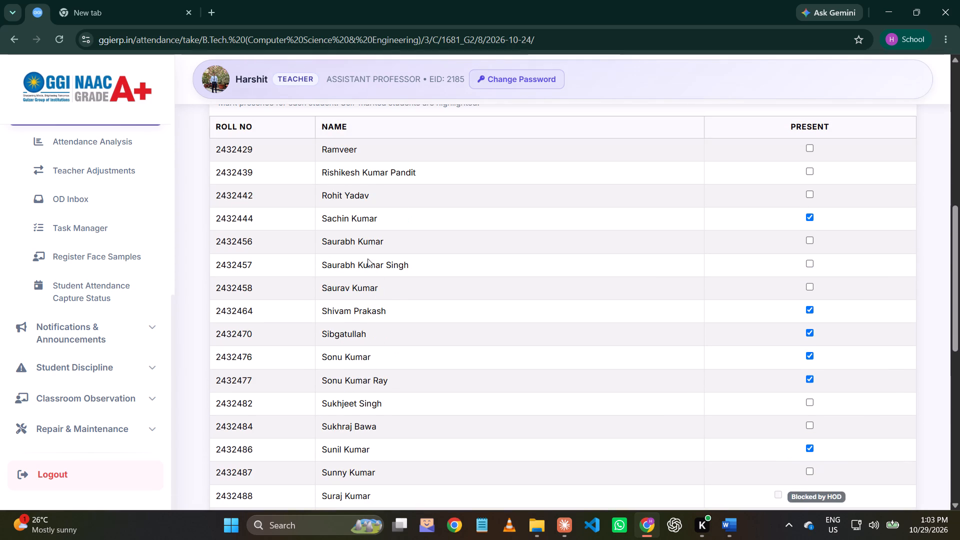
pyautogui.click(811, 286)
pyautogui.scroll(-11, 587, 305)
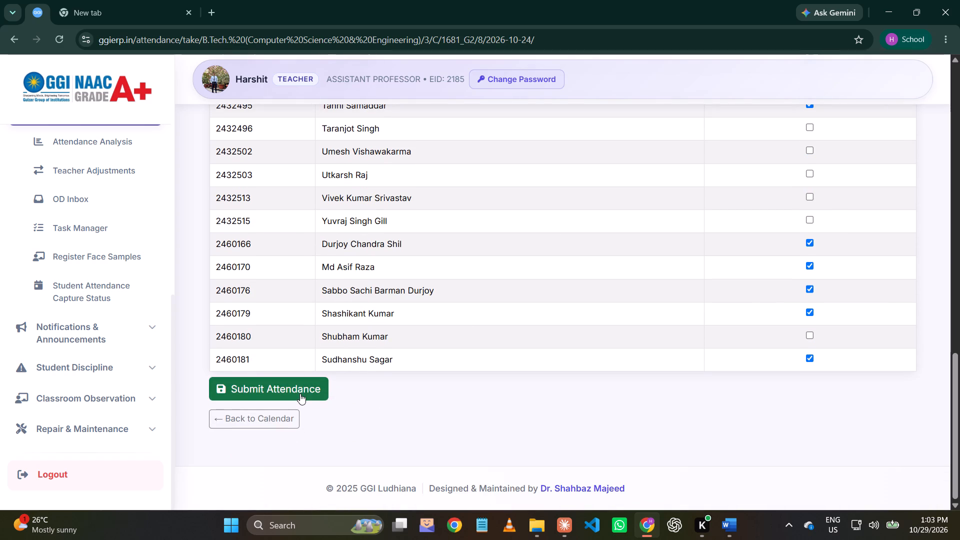
pyautogui.click(300, 393)
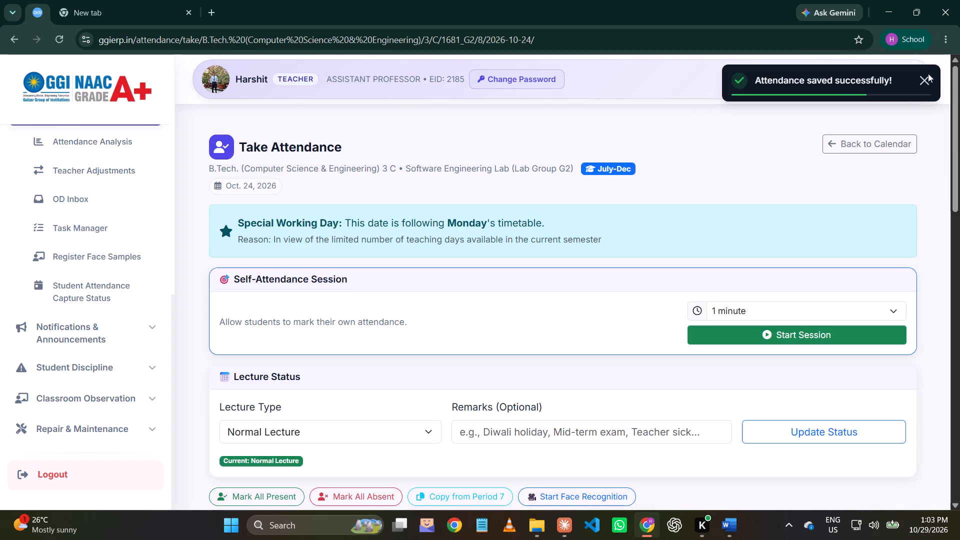
pyautogui.click(922, 78)
pyautogui.click(887, 147)
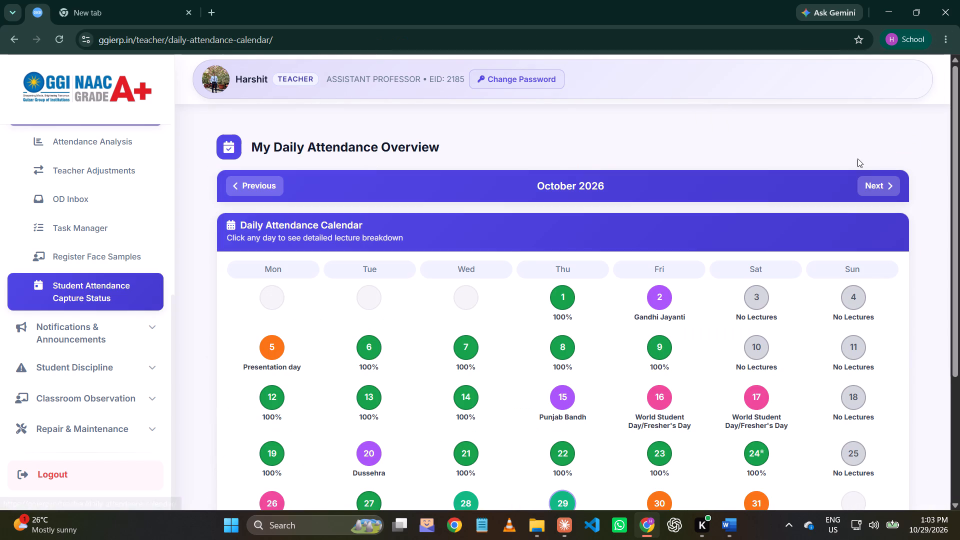
# In the 23 October P2 Software Engineering list, 3 C, mark the 38th student present and submit the attendance.
pyautogui.scroll(-1, 562, 394)
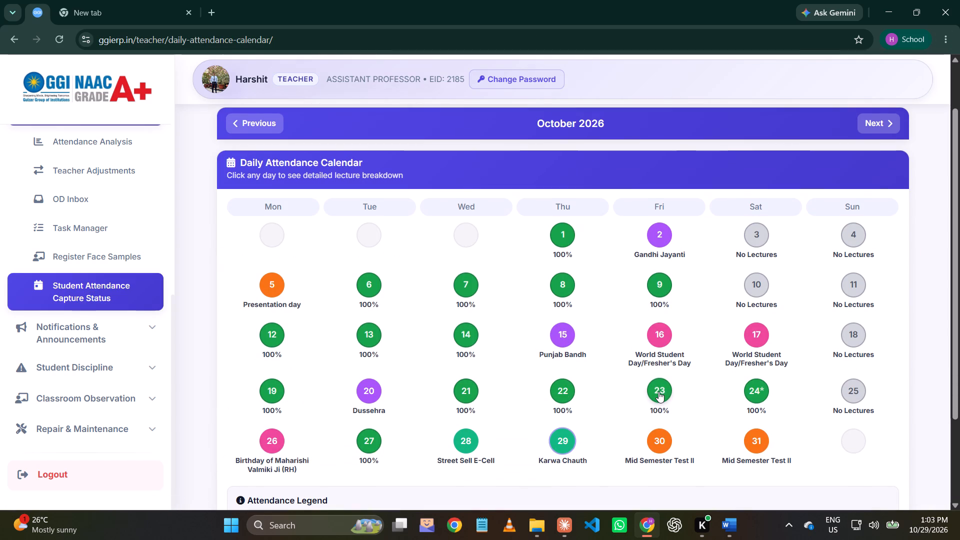
pyautogui.click(658, 391)
pyautogui.click(487, 220)
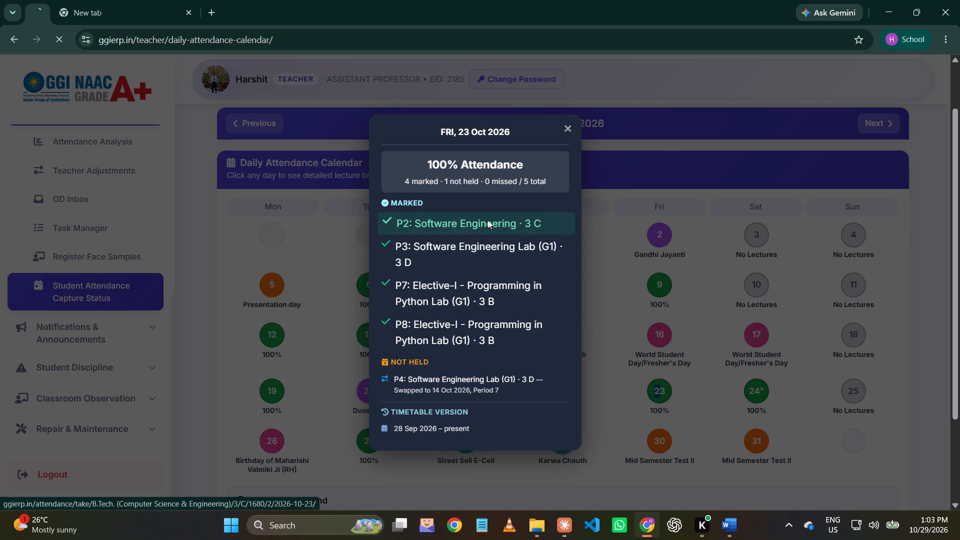
pyautogui.scroll(-16, 488, 268)
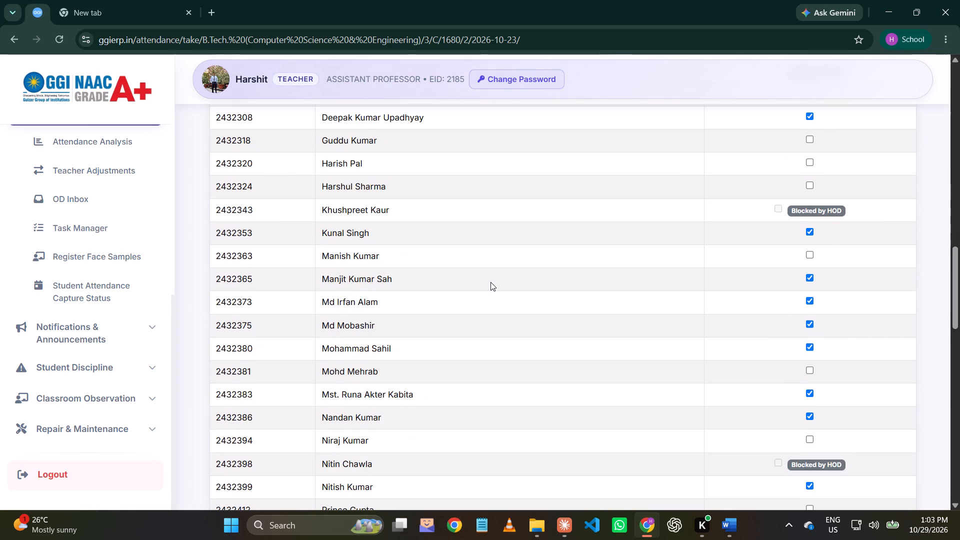
pyautogui.scroll(-7, 490, 282)
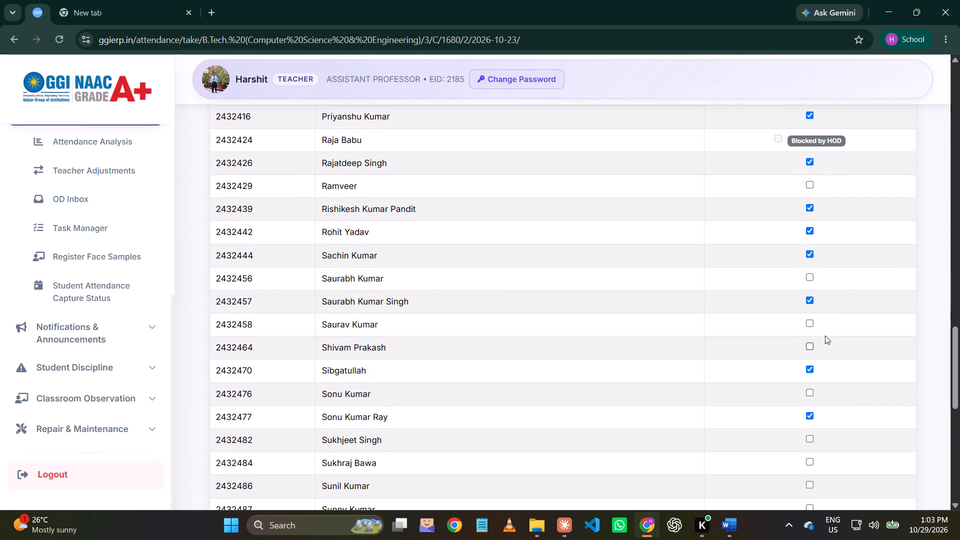
pyautogui.click(810, 322)
pyautogui.scroll(-6, 438, 350)
pyautogui.scroll(-4, 260, 428)
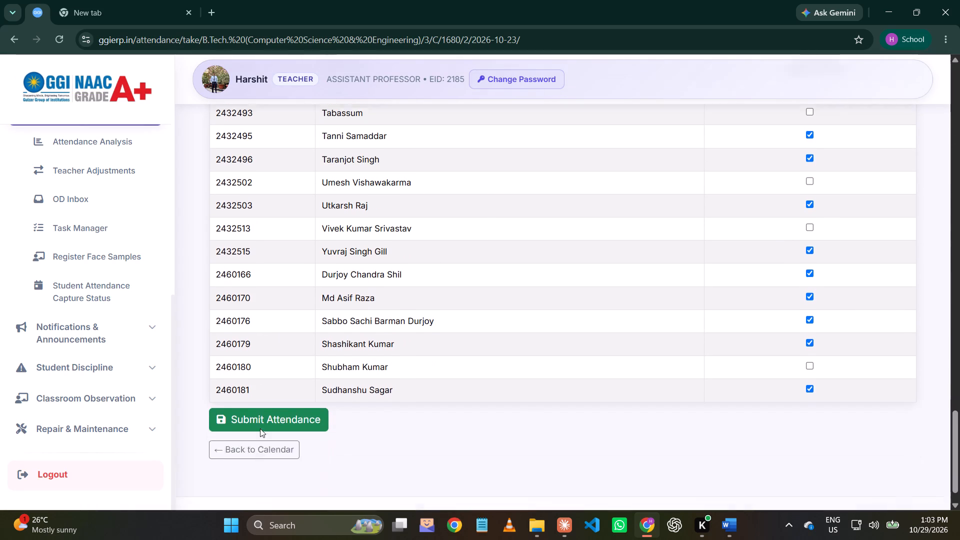
pyautogui.click(269, 393)
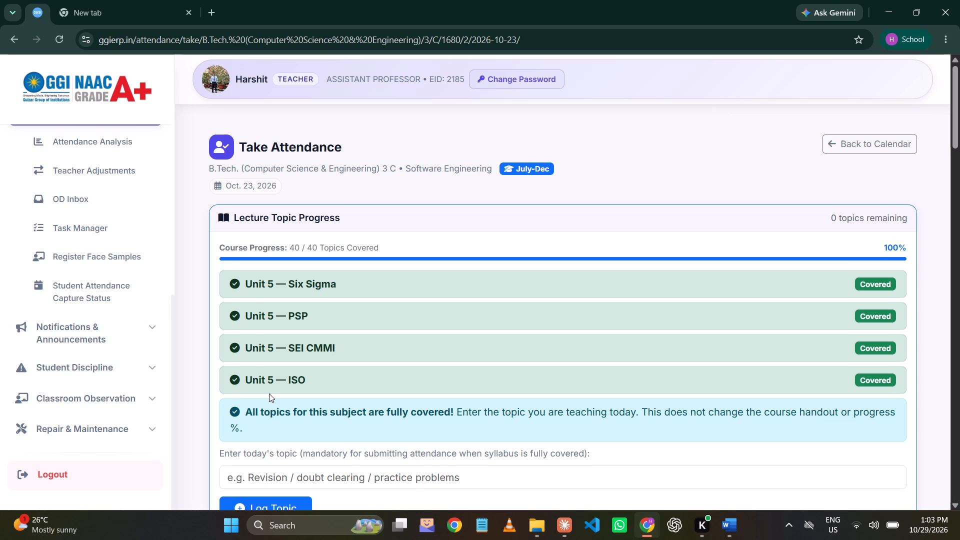
# Connect the computer to the teacher's secured personal Wi-Fi hotspot and return to the attendance page.
pyautogui.scroll(-5, 269, 393)
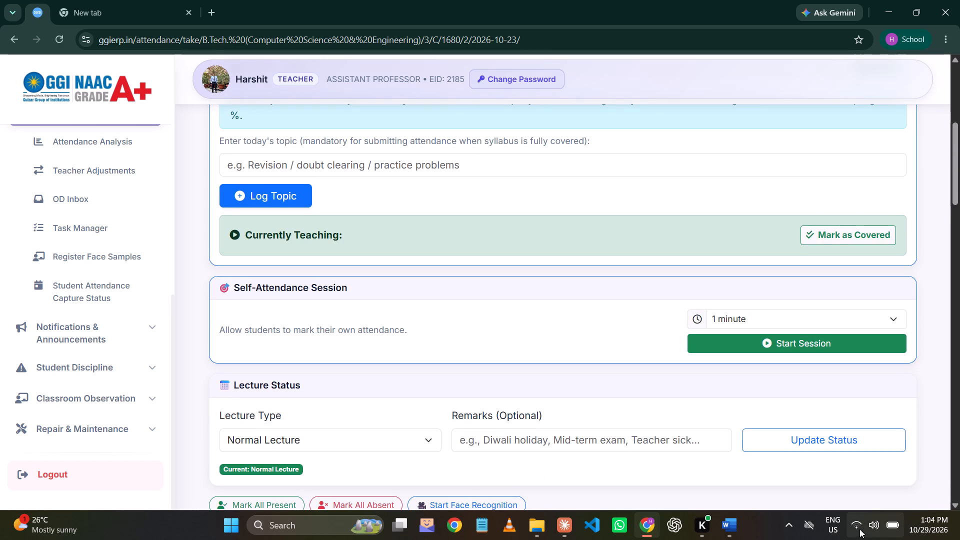
pyautogui.click(858, 530)
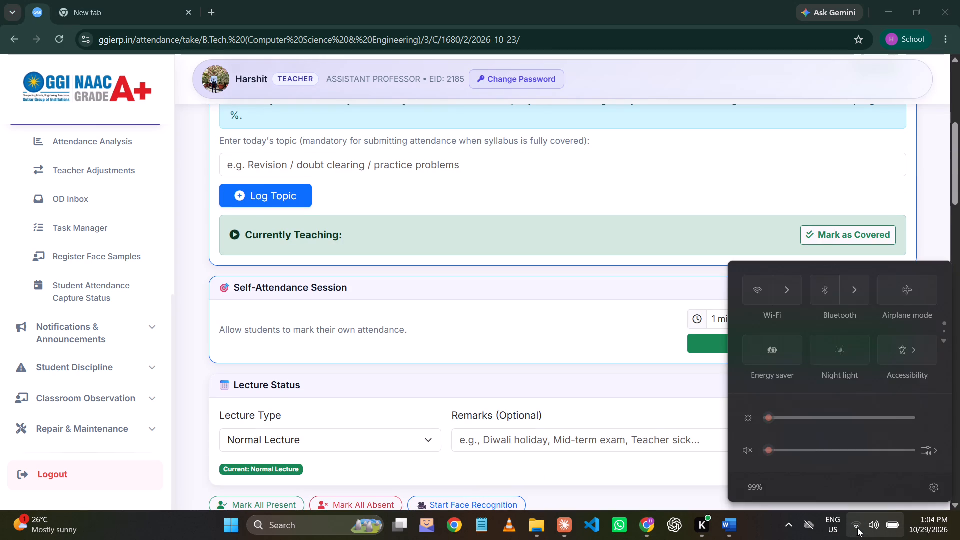
pyautogui.click(786, 297)
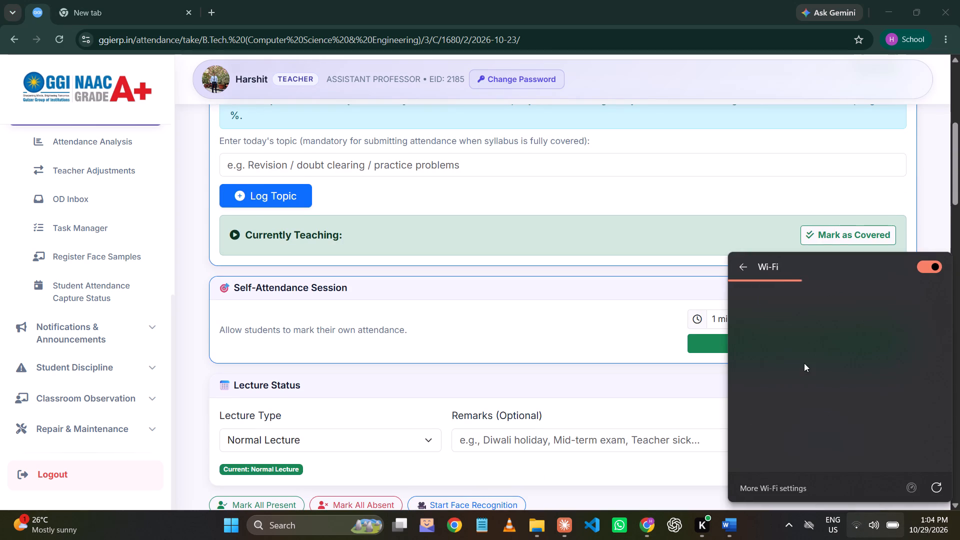
pyautogui.scroll(-5, 807, 372)
pyautogui.click(825, 308)
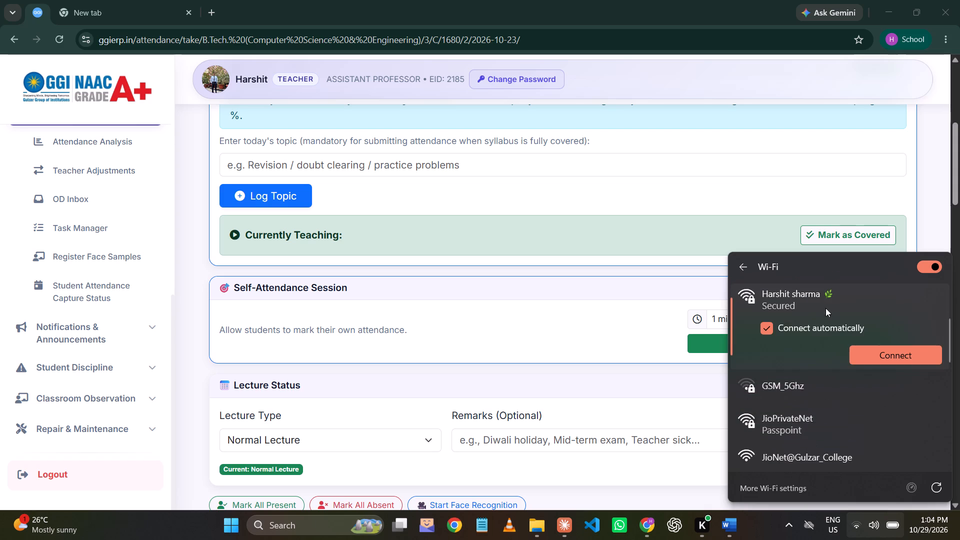
pyautogui.click(898, 353)
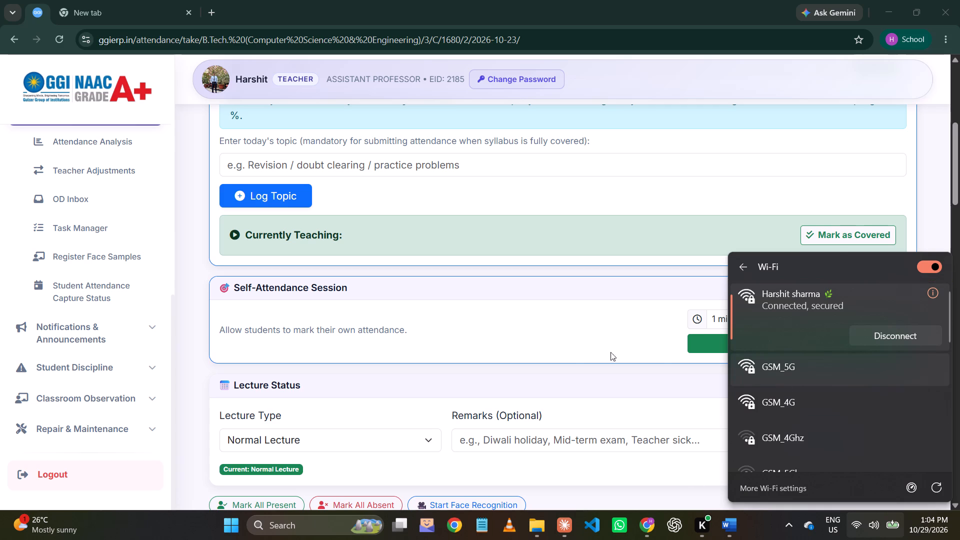
pyautogui.click(574, 384)
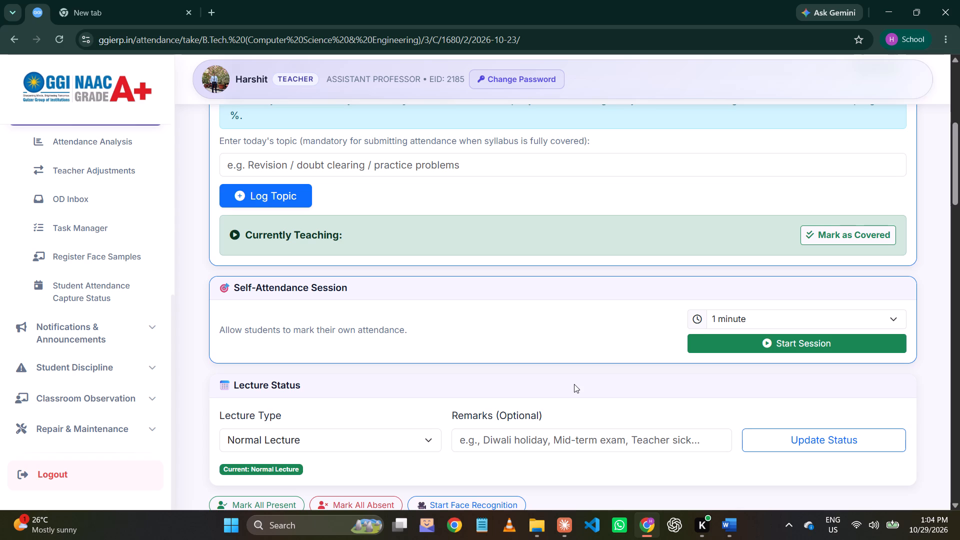
# Submit the 23 October P2 Software Engineering attendance for 3 C again.
pyautogui.scroll(-11, 574, 384)
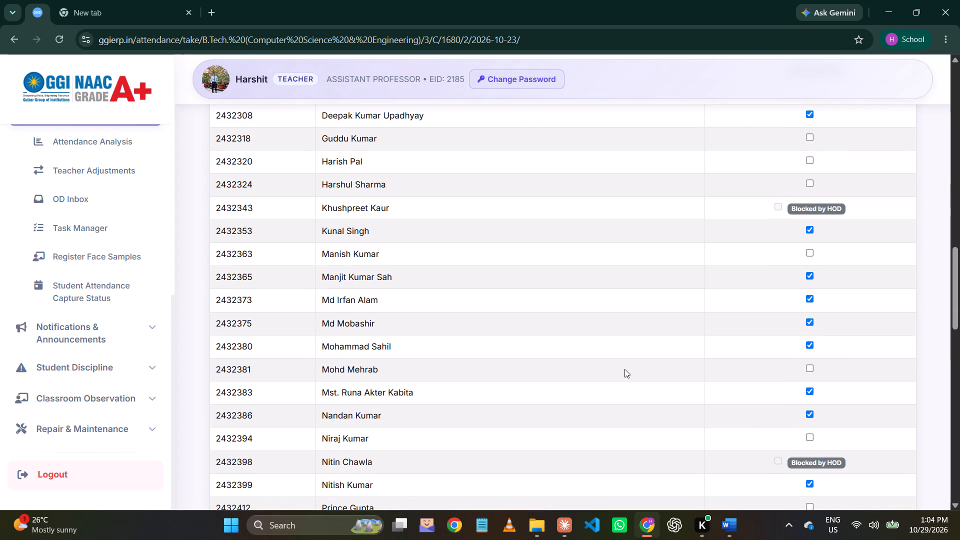
pyautogui.scroll(-10, 594, 385)
pyautogui.scroll(-6, 412, 446)
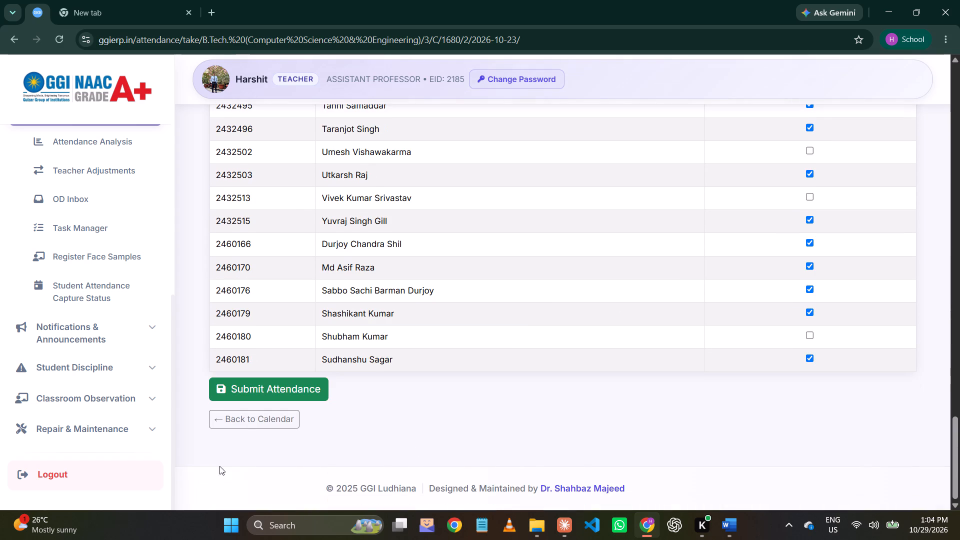
pyautogui.click(261, 389)
pyautogui.scroll(20, 261, 388)
pyautogui.scroll(5, 261, 388)
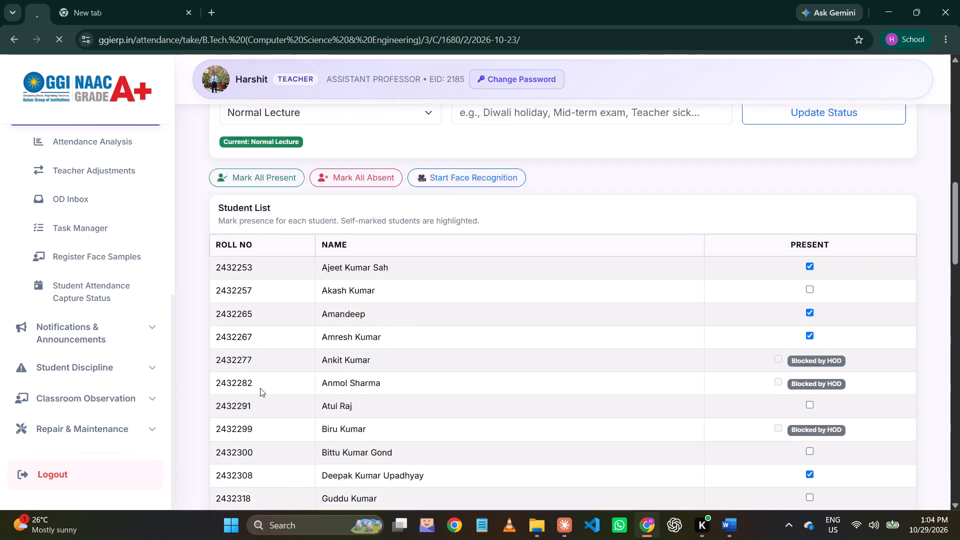
# Recheck the 23 October P2 Software Engineering list, 3 C, resubmit the attendance and return to the calendar.
pyautogui.scroll(-7, 260, 388)
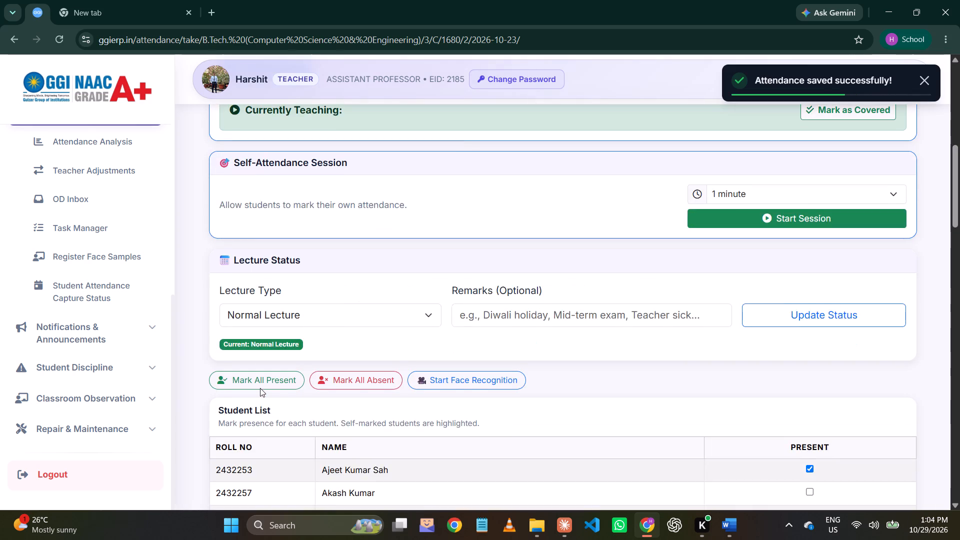
pyautogui.scroll(-5, 260, 388)
pyautogui.scroll(-4, 378, 378)
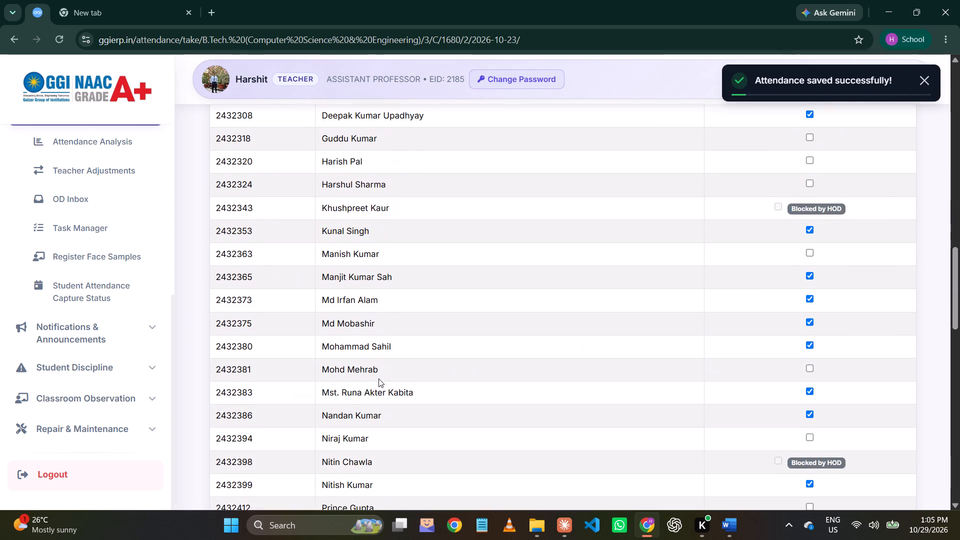
pyautogui.scroll(-5, 397, 390)
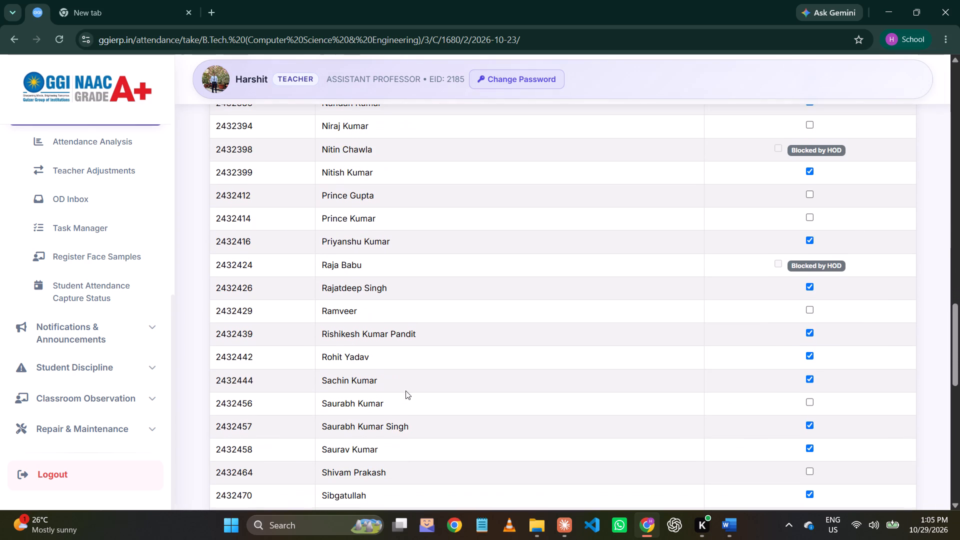
pyautogui.scroll(-5, 628, 449)
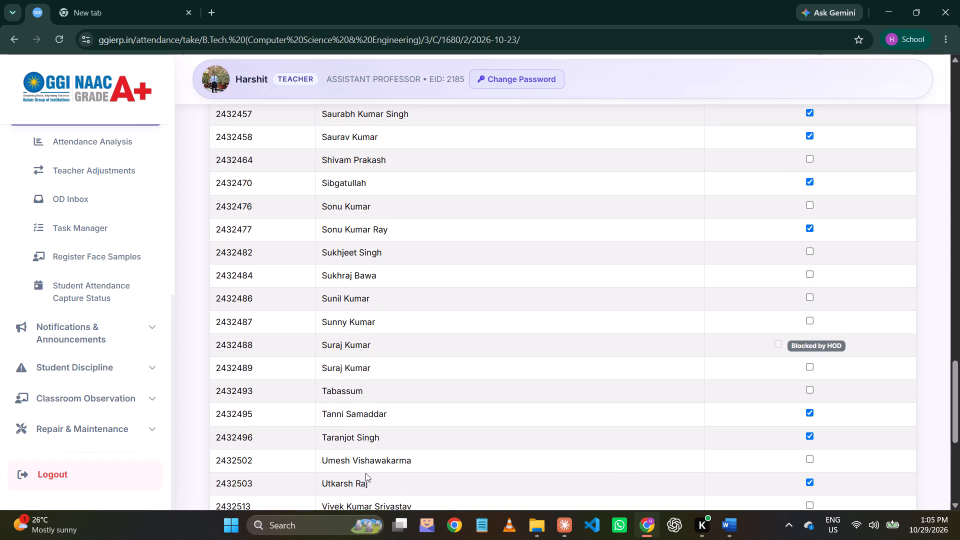
pyautogui.scroll(-6, 365, 473)
pyautogui.click(316, 383)
pyautogui.scroll(9, 807, 186)
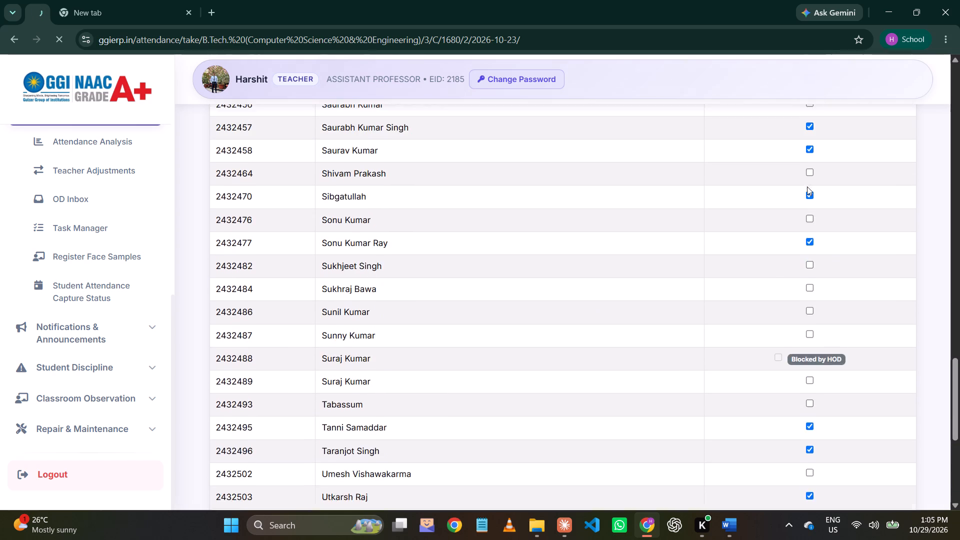
pyautogui.scroll(15, 807, 186)
pyautogui.click(884, 142)
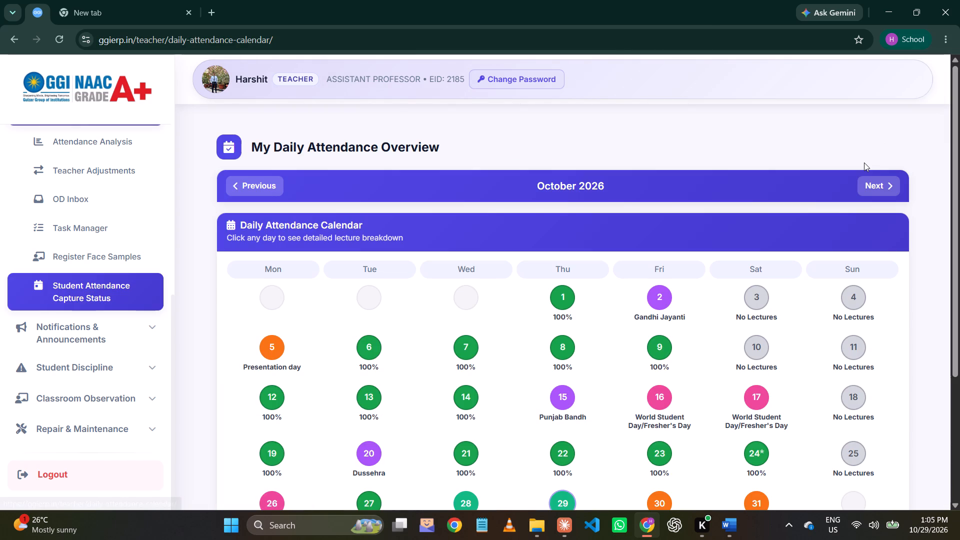
# Check the lecture breakdowns for 24 October and 27 October in the attendance calendar.
pyautogui.click(755, 457)
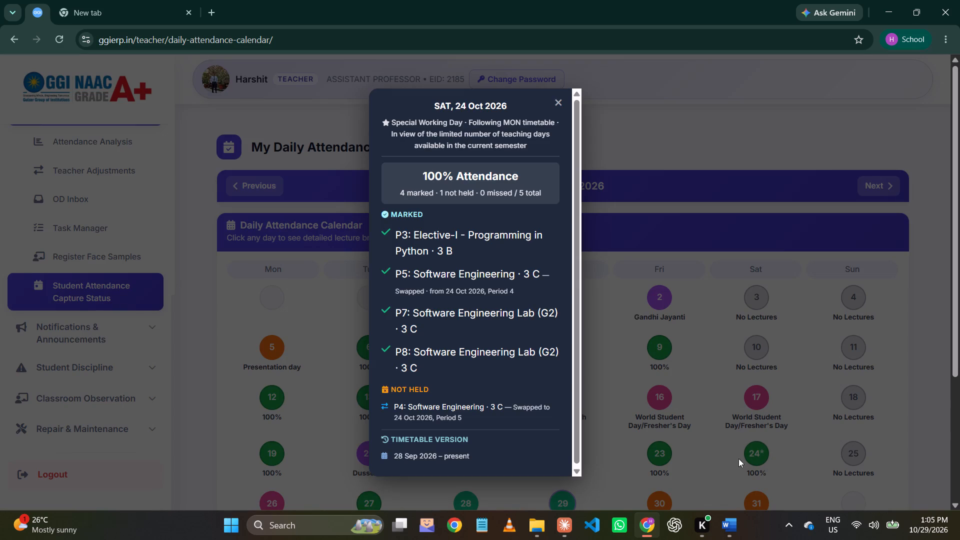
pyautogui.click(658, 460)
pyautogui.scroll(-4, 583, 422)
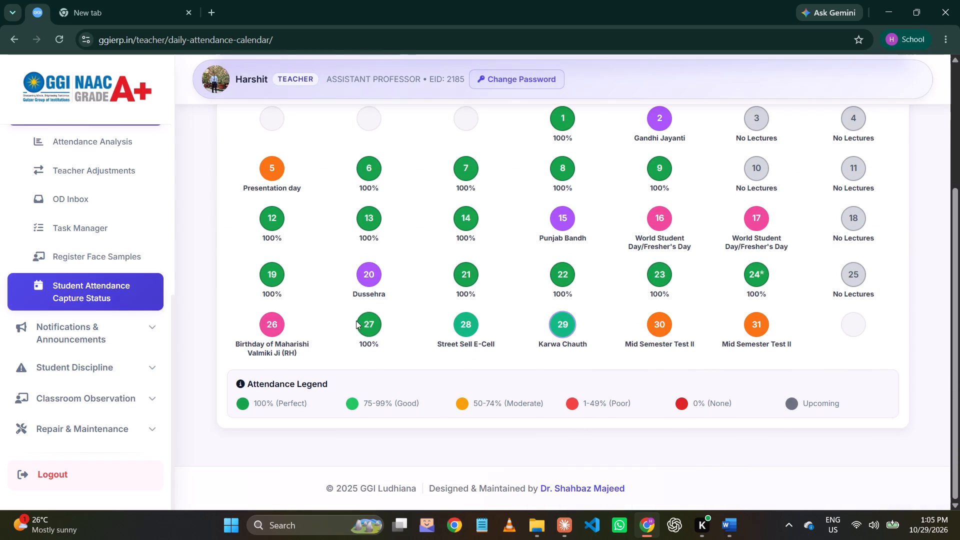
pyautogui.click(374, 325)
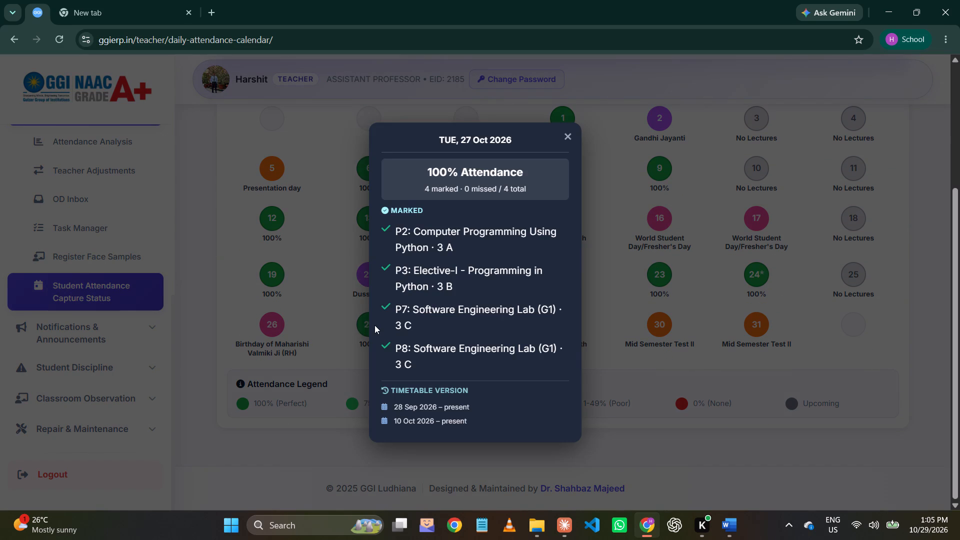
pyautogui.click(622, 369)
# Review the student attendance in the 28 October P1 Software Engineering list, 3 C, and resubmit it.
pyautogui.click(473, 324)
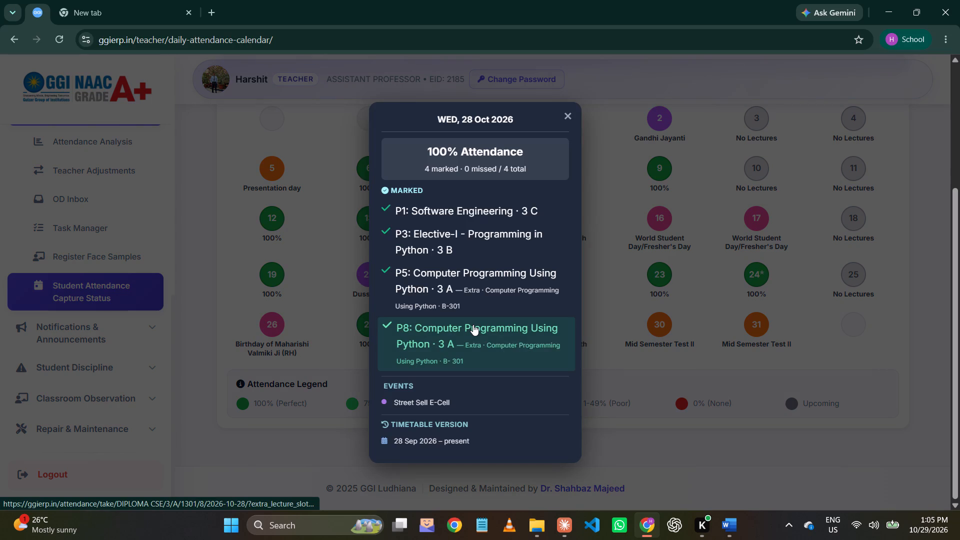
pyautogui.click(516, 212)
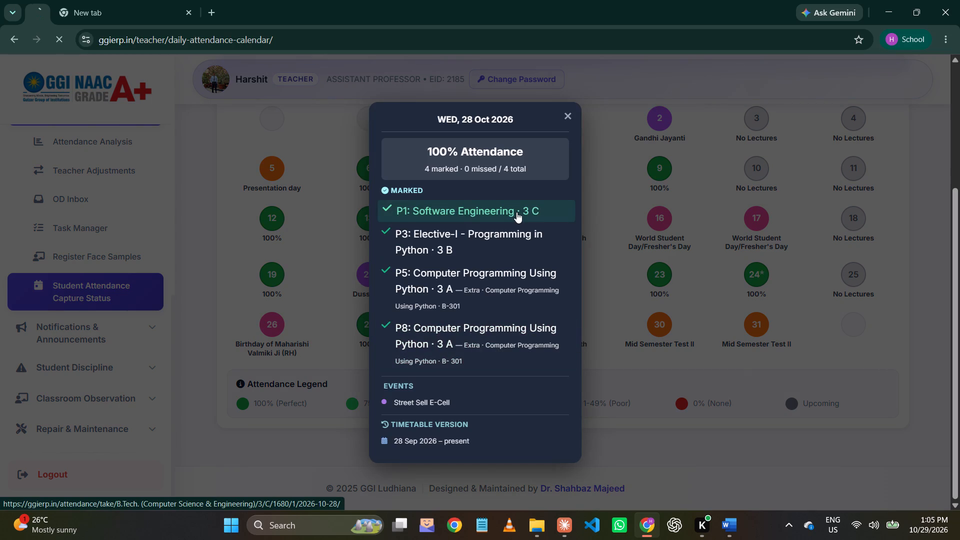
pyautogui.scroll(-14, 516, 212)
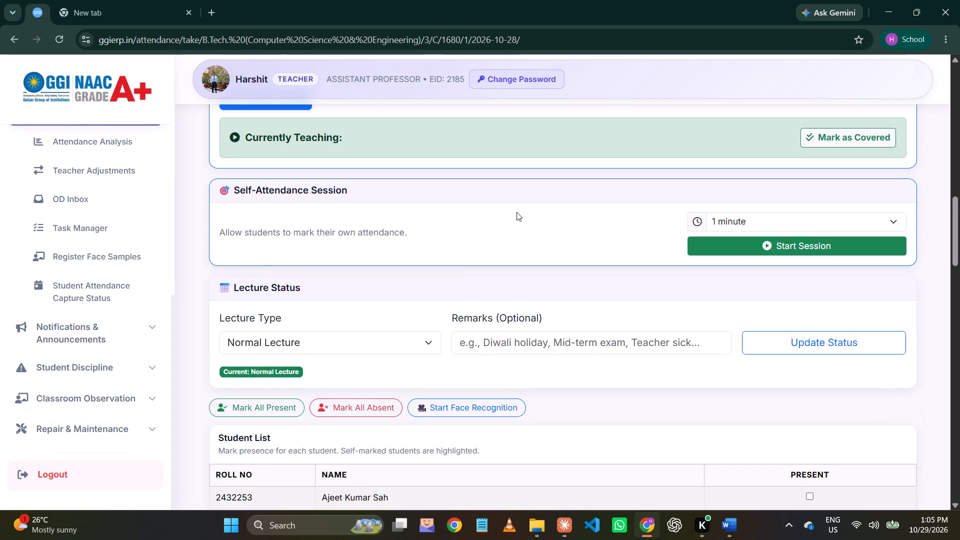
pyautogui.scroll(-14, 516, 212)
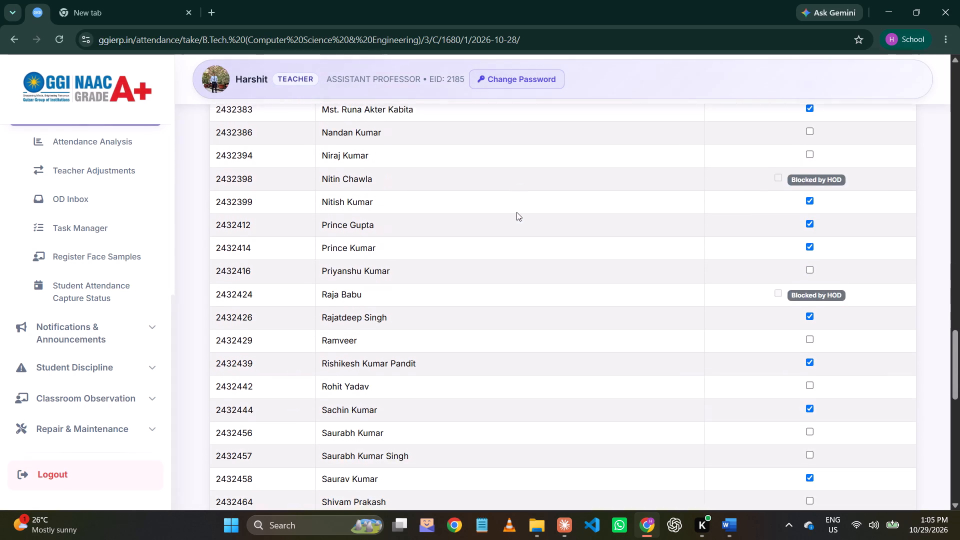
pyautogui.scroll(-1, 516, 212)
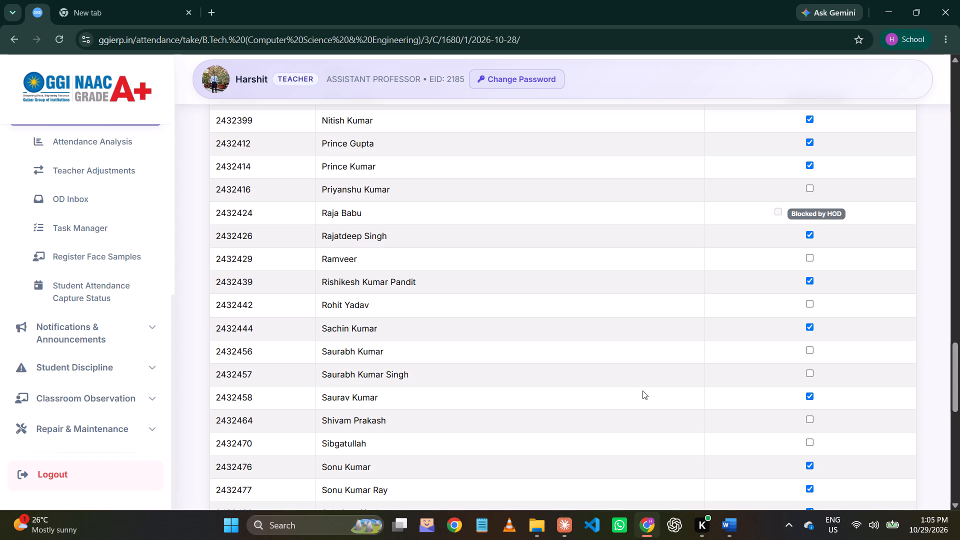
pyautogui.scroll(-5, 501, 404)
pyautogui.scroll(-5, 314, 440)
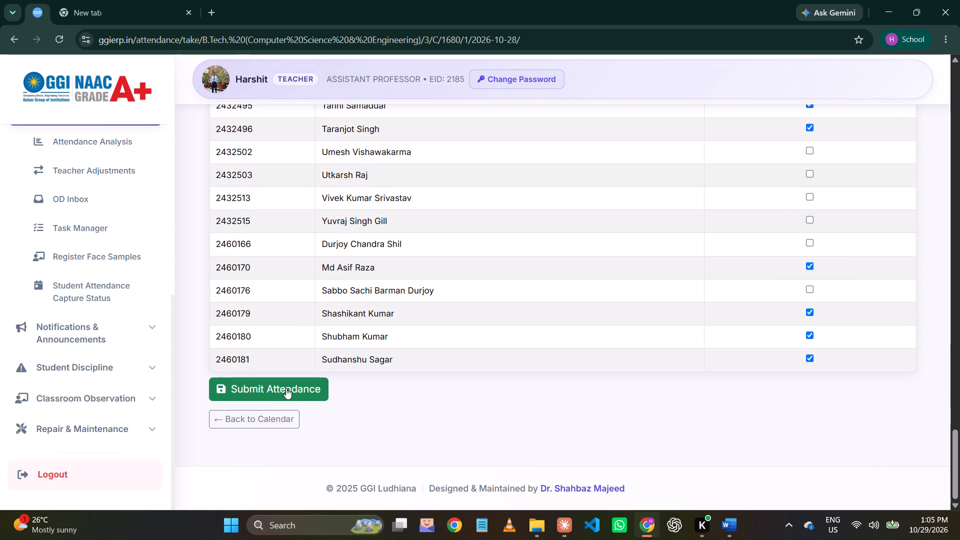
pyautogui.click(286, 387)
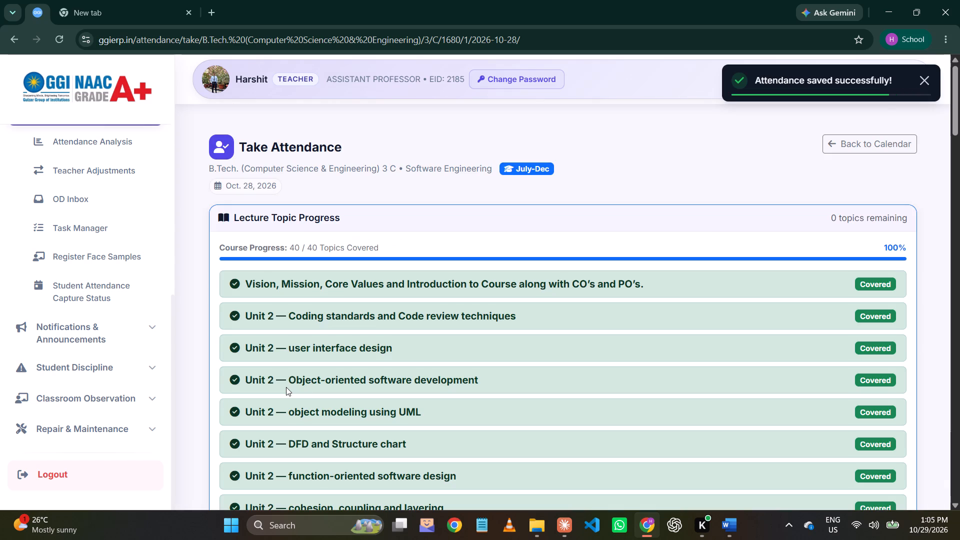
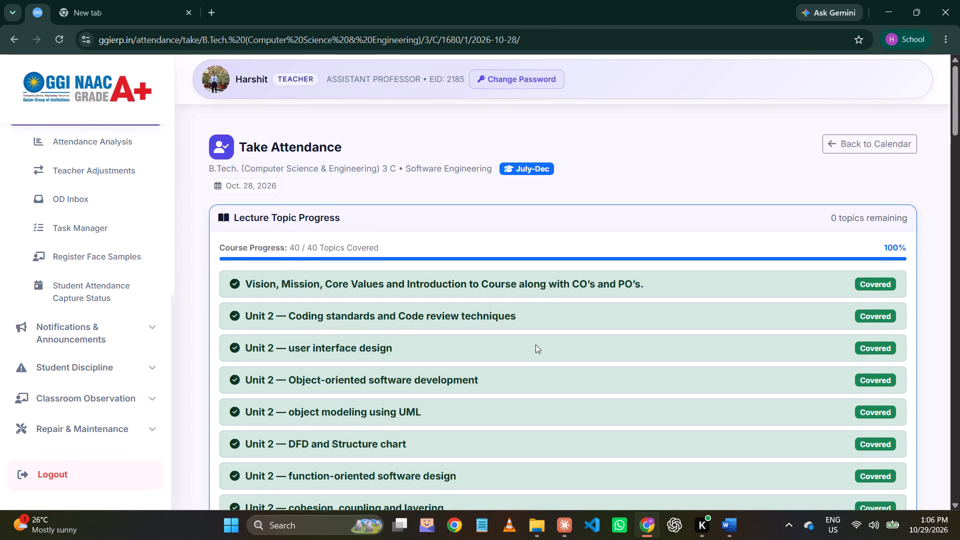
# Go through the 28 October P1 Software Engineering student list, 3 C, again, resubmit the attendance and return to the calendar.
pyautogui.scroll(-8, 535, 344)
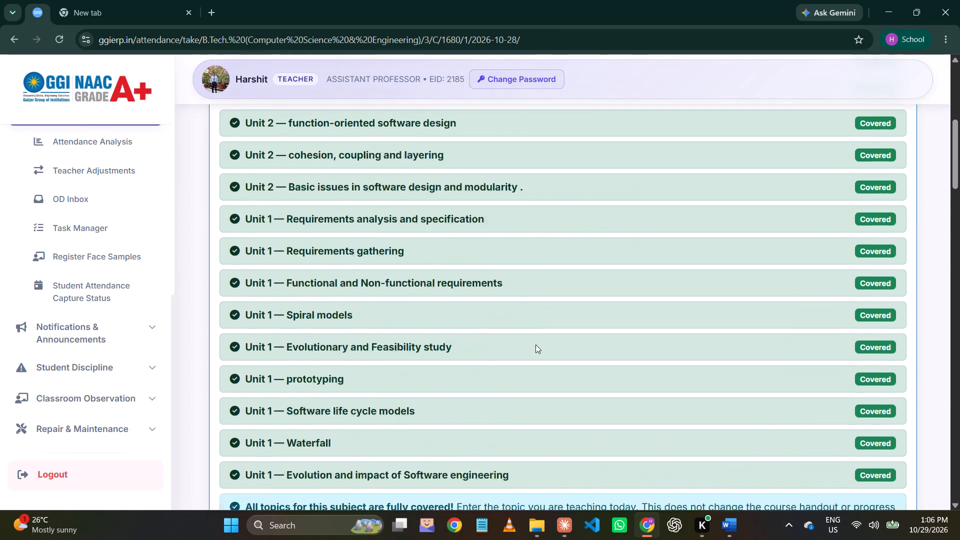
pyautogui.scroll(-14, 535, 344)
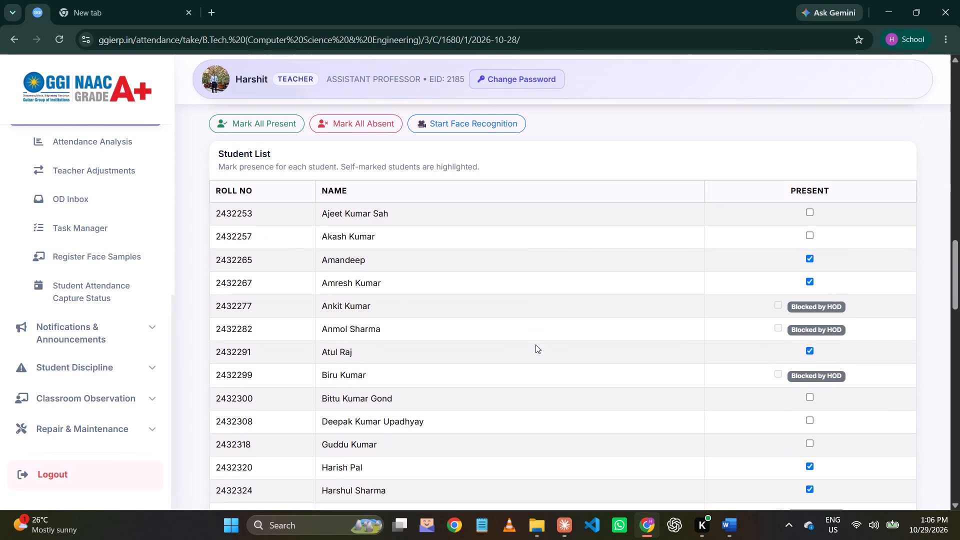
pyautogui.scroll(-7, 535, 344)
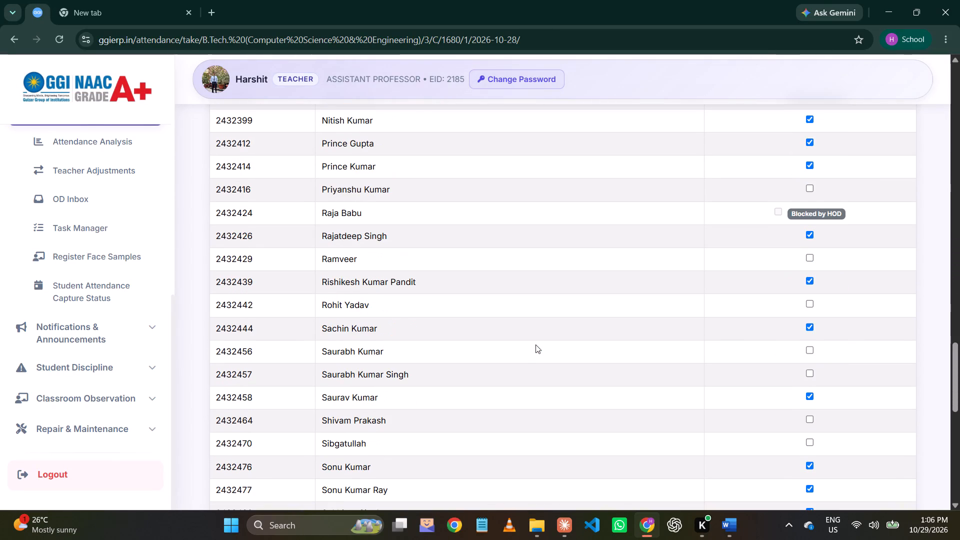
pyautogui.scroll(-9, 535, 344)
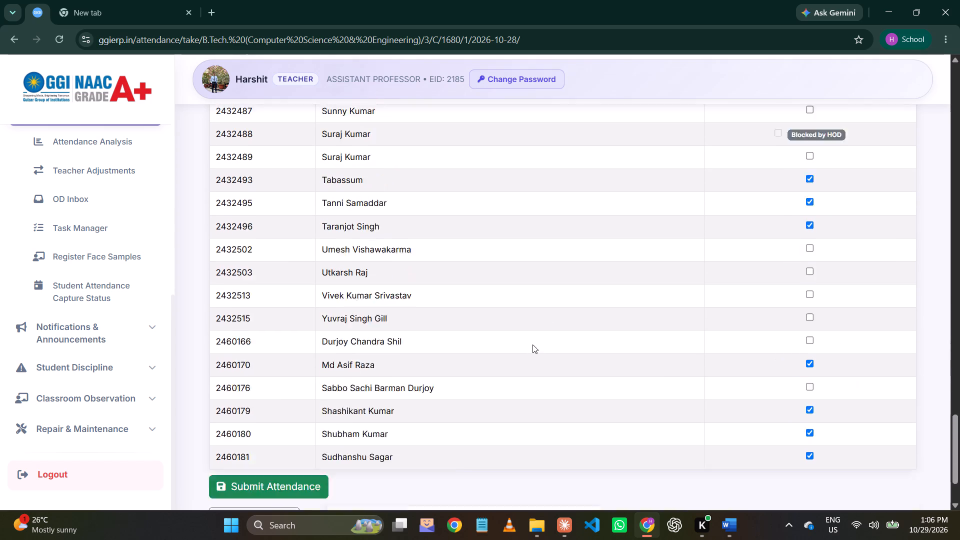
pyautogui.scroll(-5, 532, 344)
pyautogui.click(318, 393)
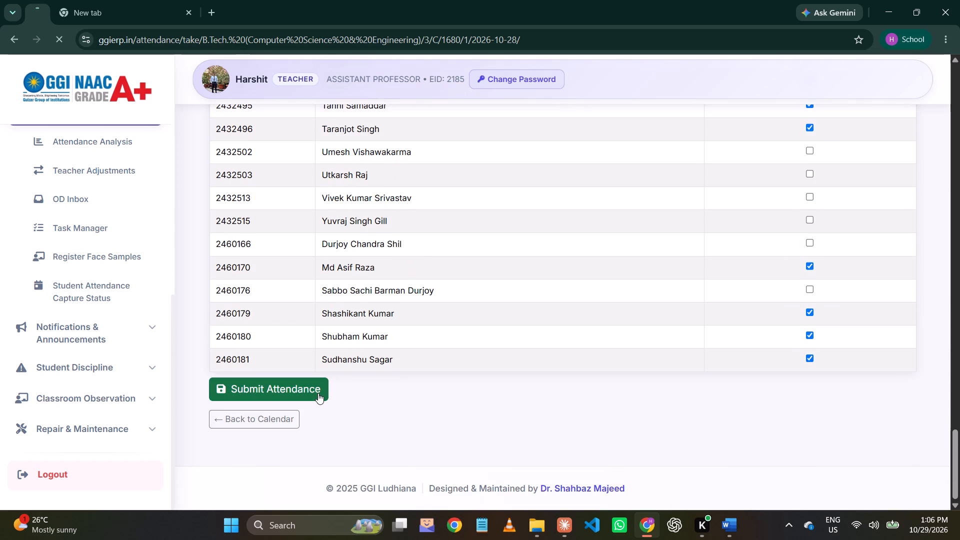
pyautogui.scroll(12, 406, 396)
pyautogui.scroll(18, 407, 396)
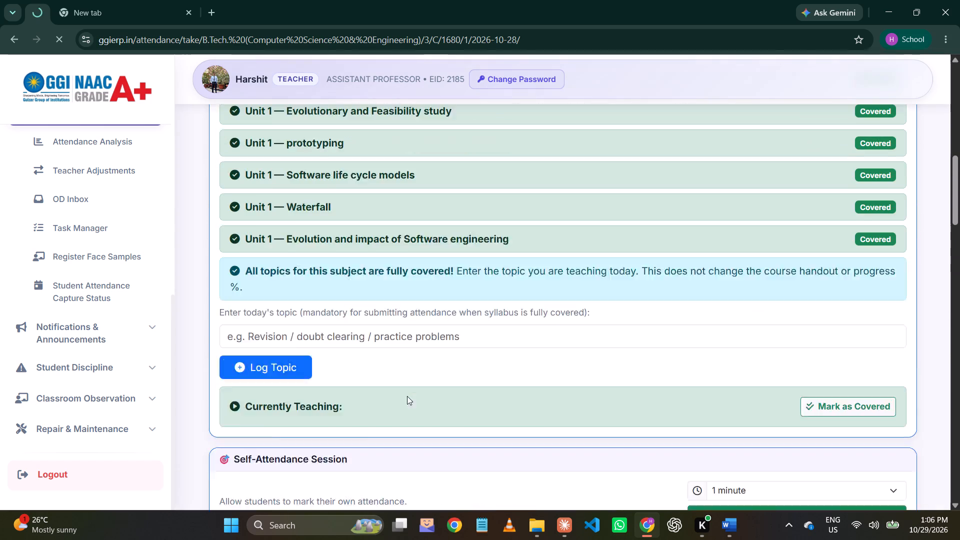
pyautogui.scroll(11, 654, 253)
pyautogui.click(897, 140)
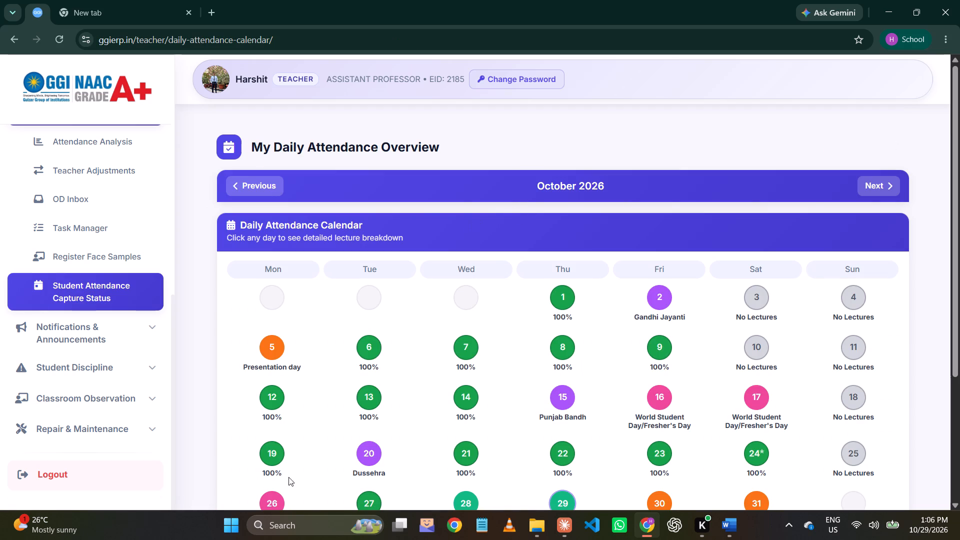
# In the 19 October P7 Software Engineering Lab (G2) list, 3 C, mark the seventh student present, submit and return to the calendar.
pyautogui.click(277, 447)
pyautogui.click(443, 318)
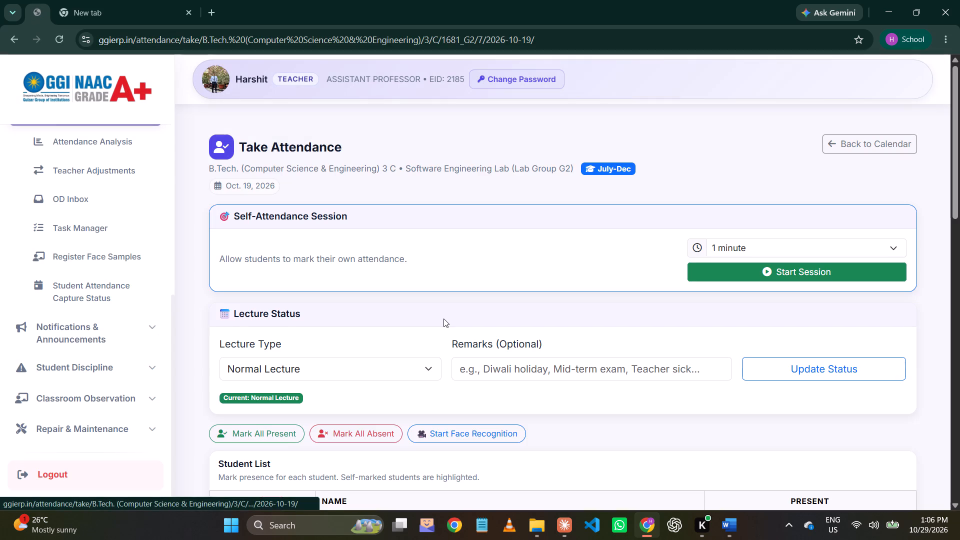
pyautogui.scroll(-2, 460, 470)
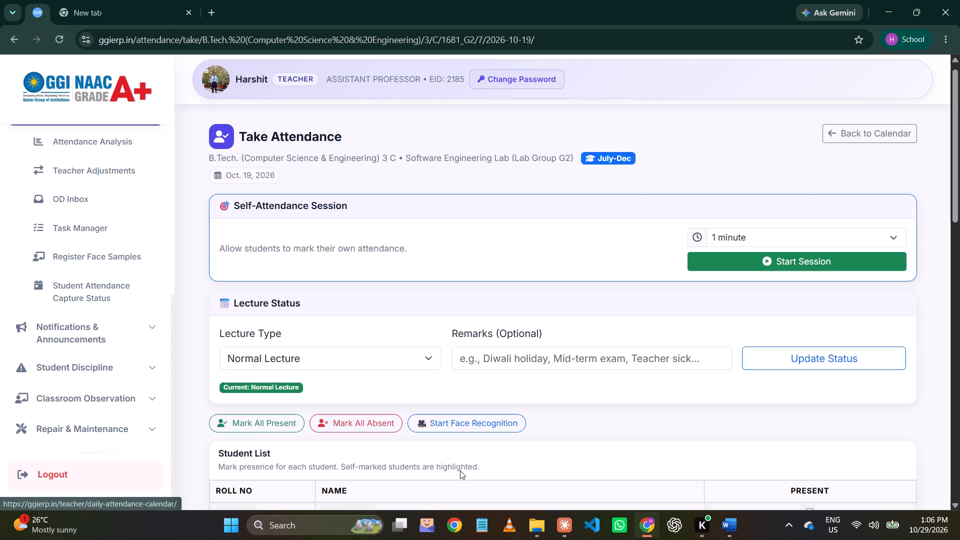
pyautogui.scroll(-8, 460, 470)
pyautogui.scroll(3, 469, 456)
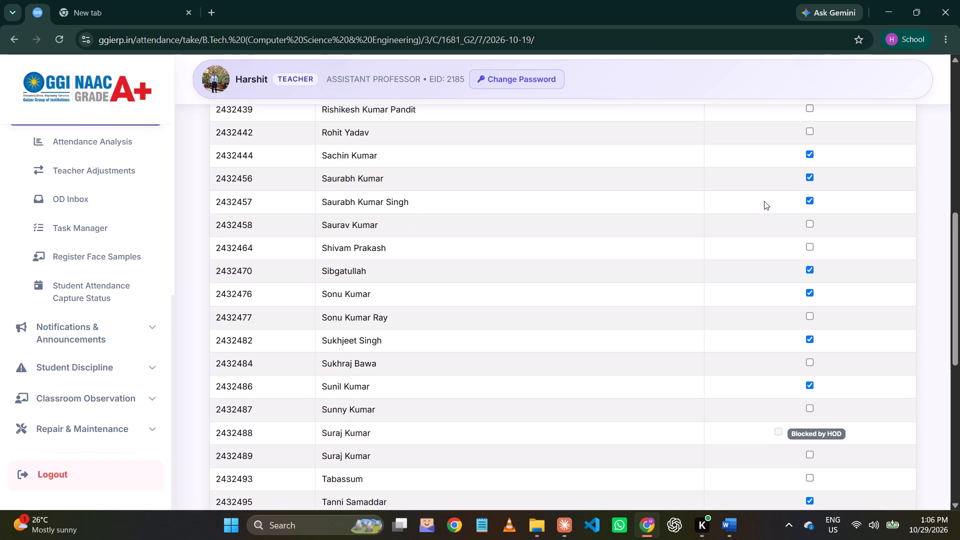
pyautogui.click(812, 226)
pyautogui.scroll(-7, 354, 416)
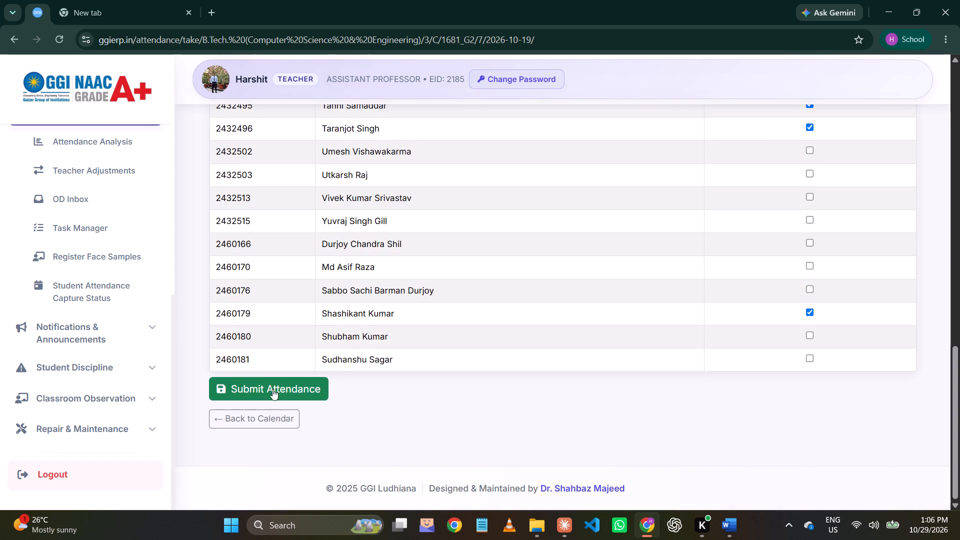
pyautogui.click(274, 386)
pyautogui.scroll(4, 575, 355)
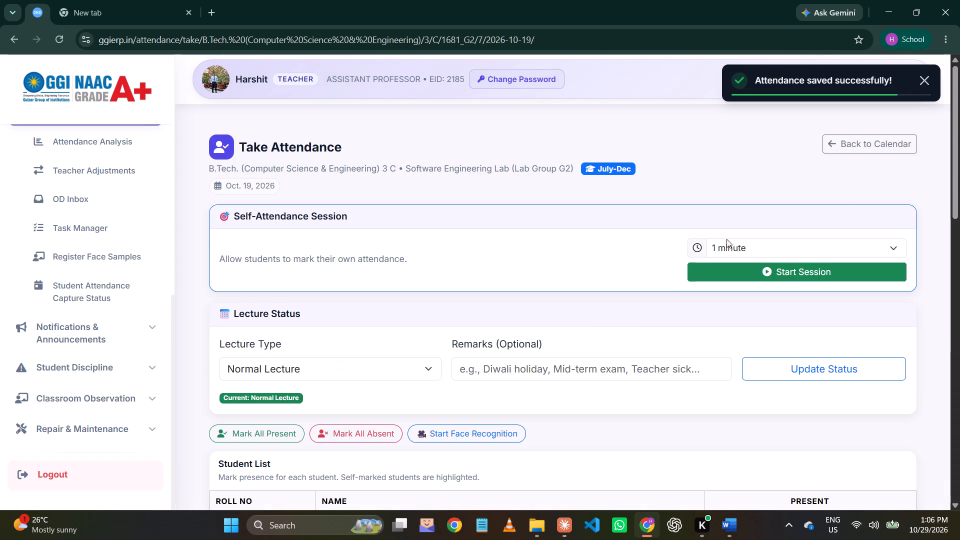
pyautogui.click(860, 145)
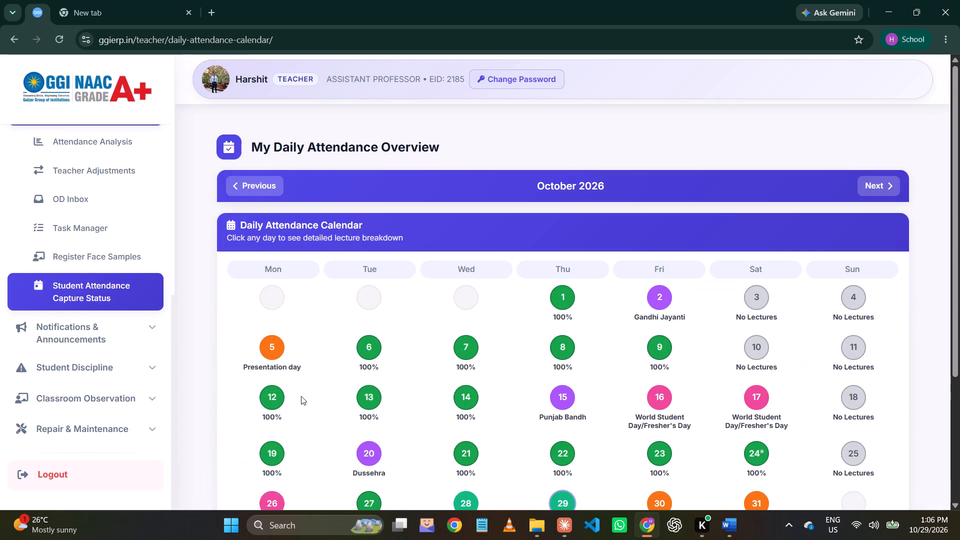
# In the 19 October P8 Software Engineering Lab (G2) list, 3 C, mark the seventh student present and submit the attendance.
pyautogui.click(258, 462)
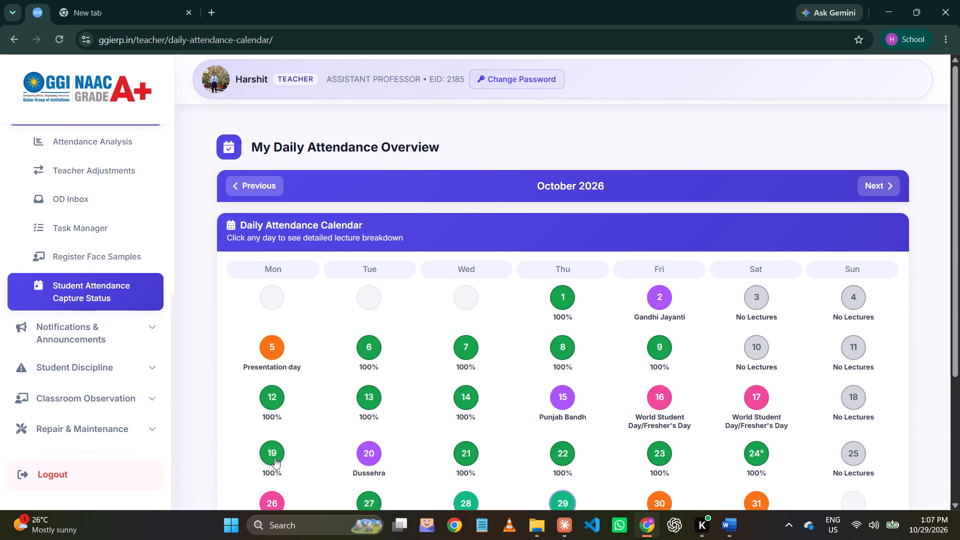
pyautogui.click(274, 458)
pyautogui.click(419, 362)
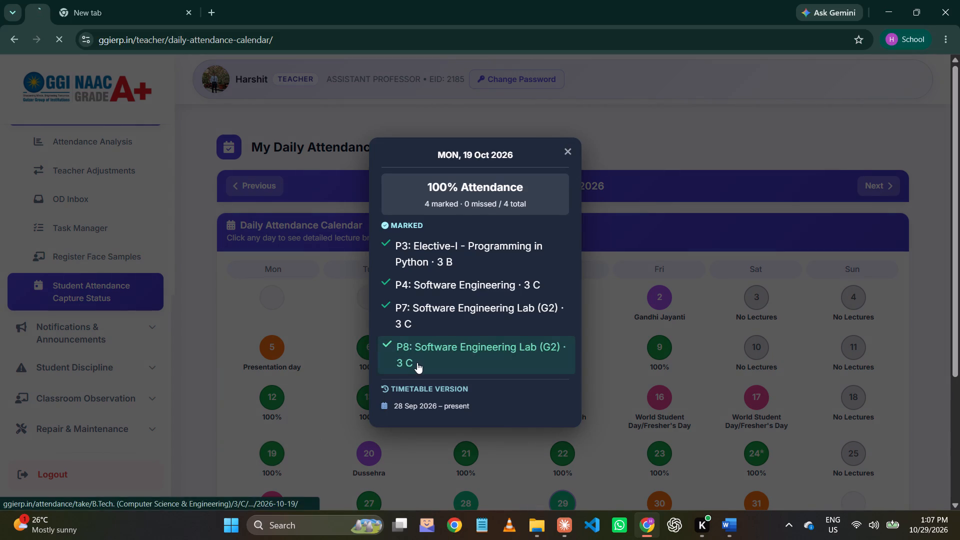
pyautogui.scroll(-5, 483, 385)
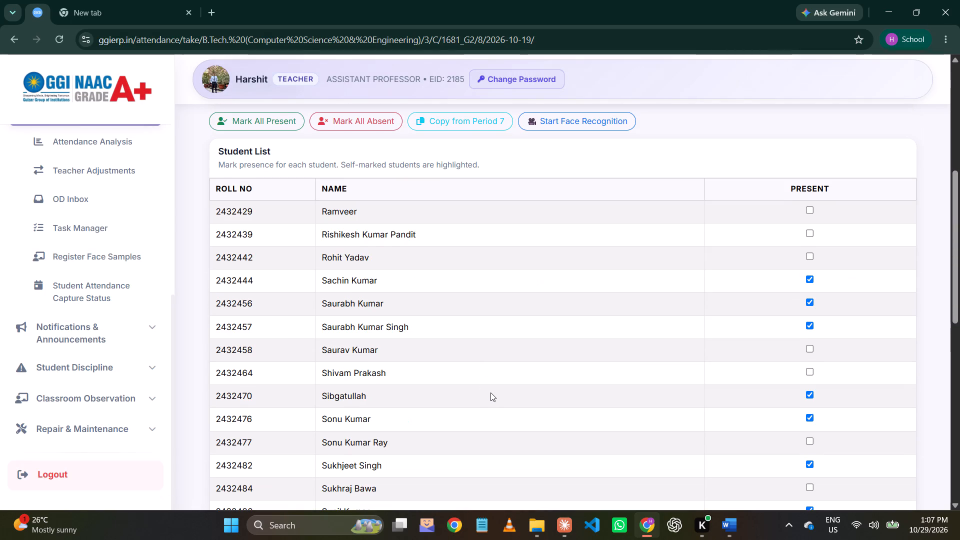
pyautogui.scroll(-5, 488, 392)
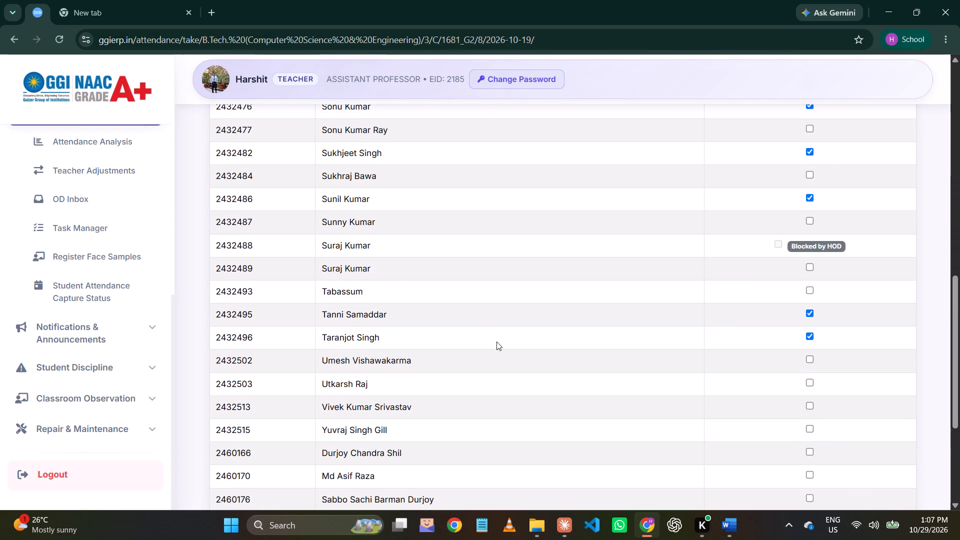
pyautogui.scroll(1, 394, 280)
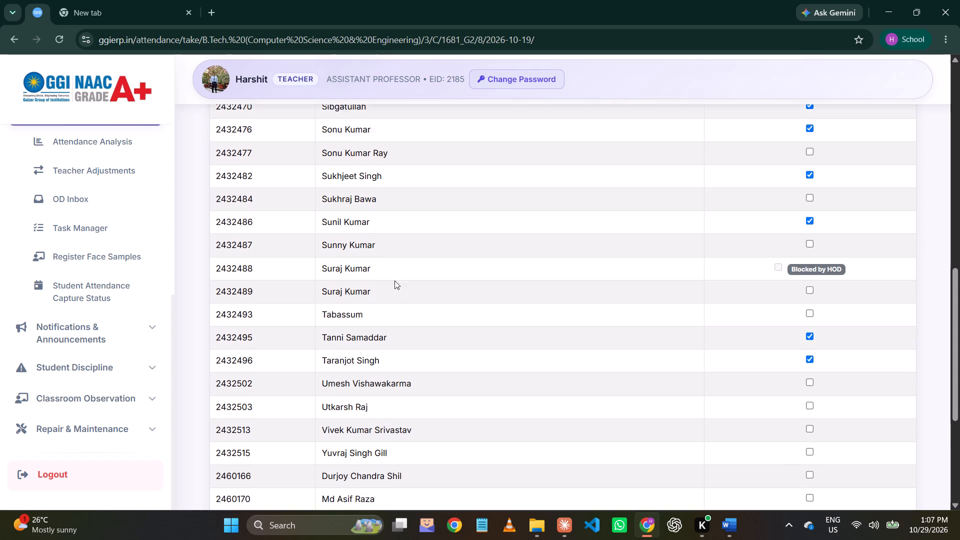
pyautogui.scroll(1, 394, 280)
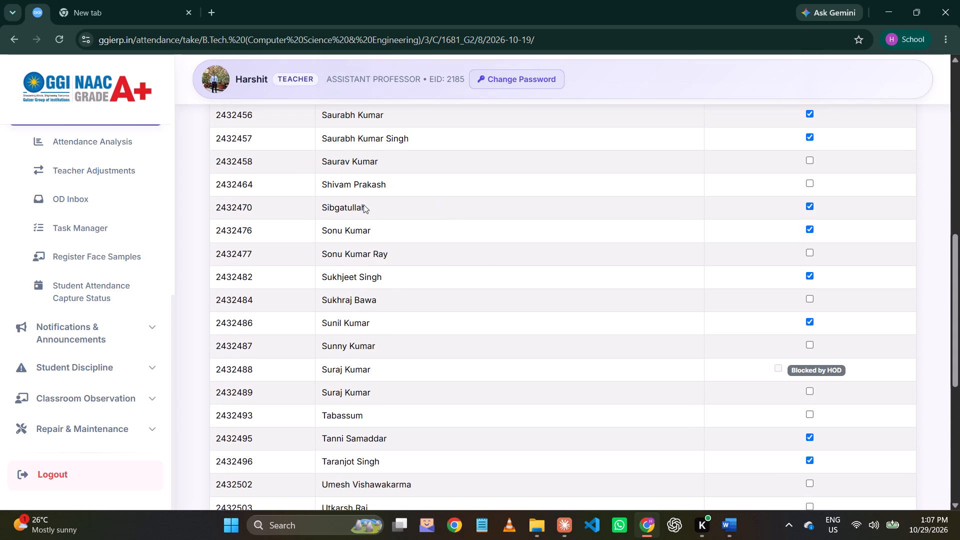
pyautogui.scroll(2, 372, 275)
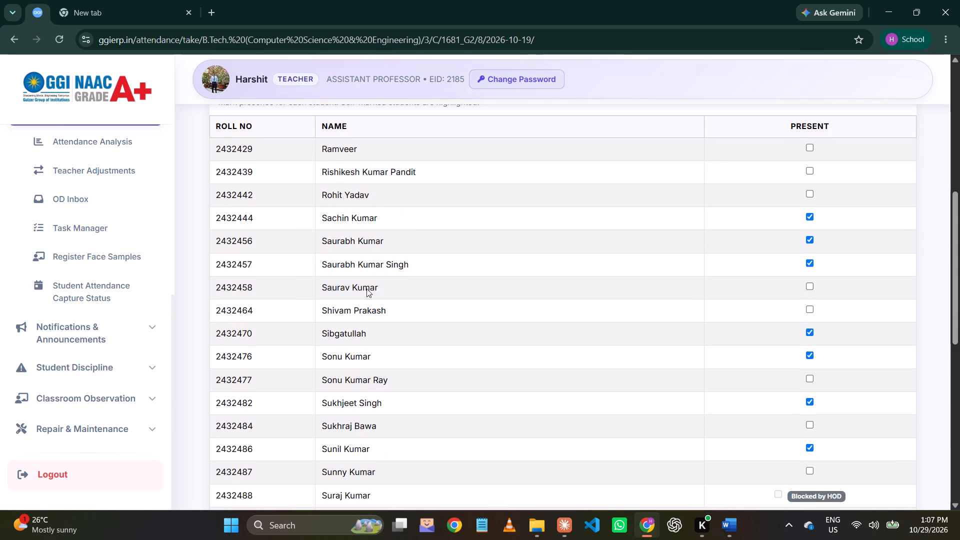
pyautogui.click(813, 284)
pyautogui.scroll(-11, 520, 320)
pyautogui.click(285, 381)
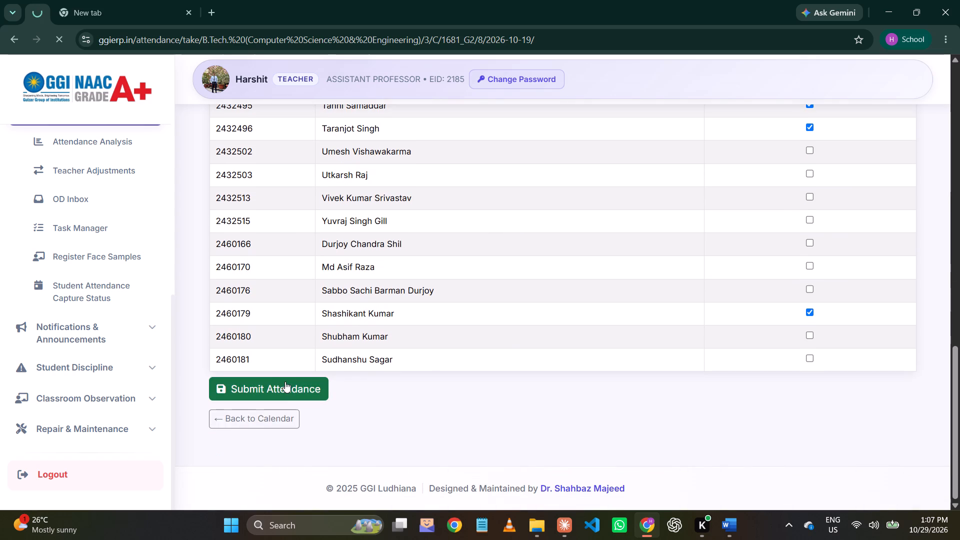